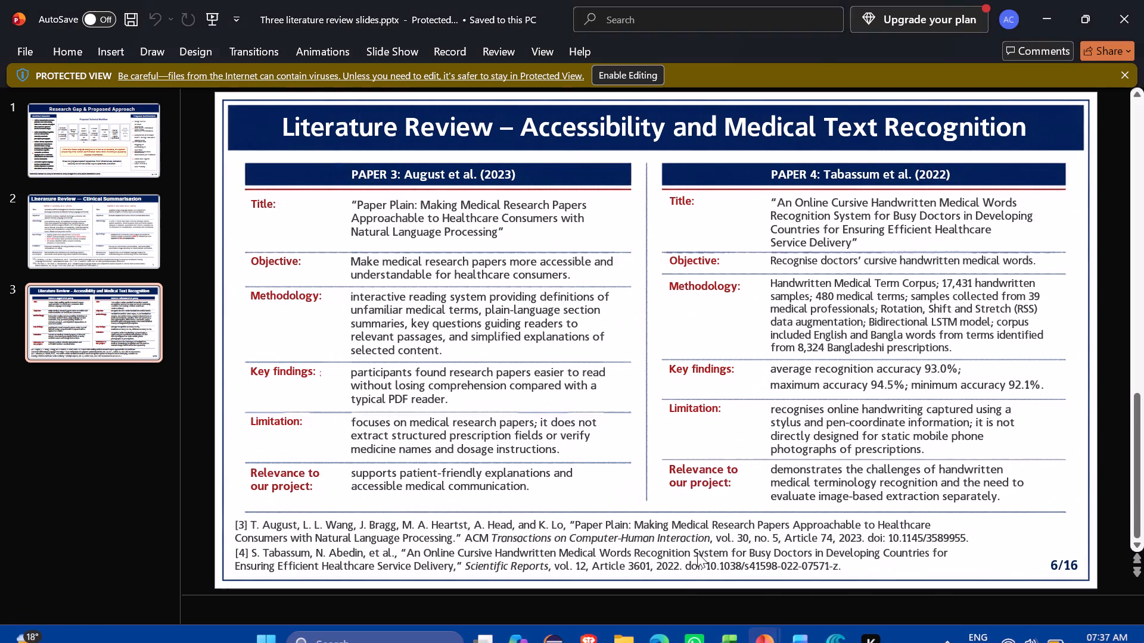
pyautogui.click(714, 570)
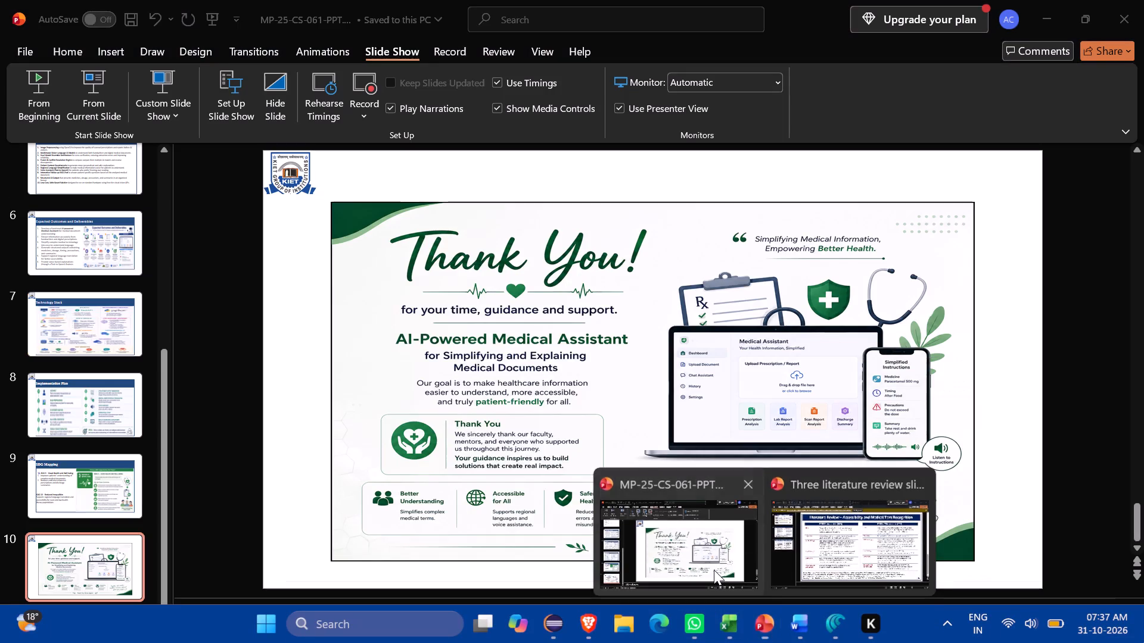
pyautogui.scroll(8, 21, 249)
pyautogui.scroll(3, 79, 193)
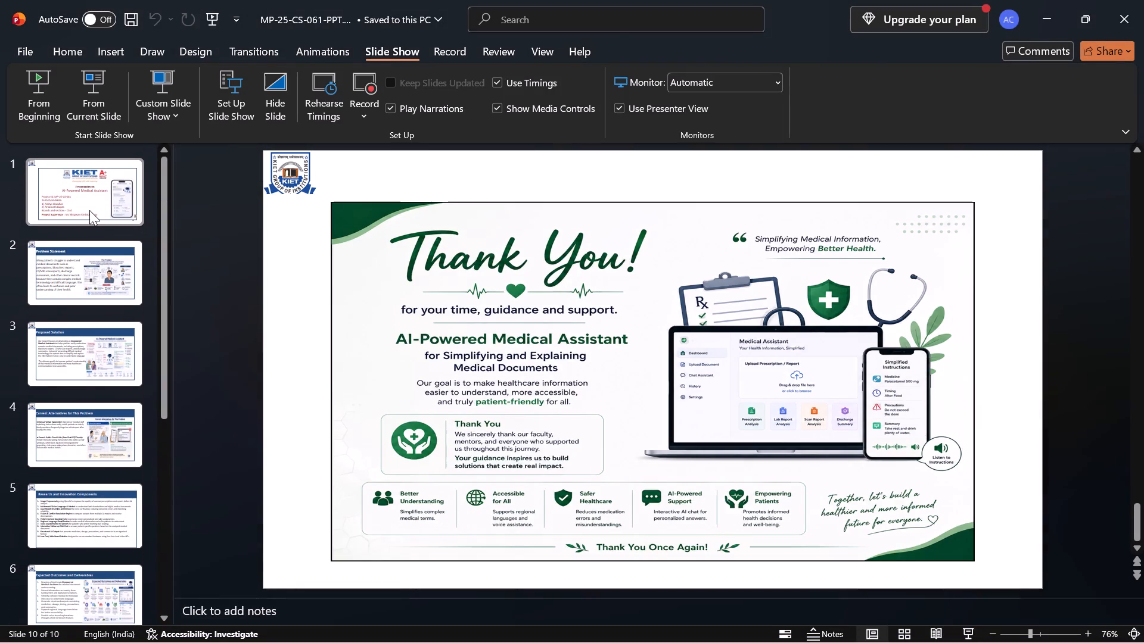
pyautogui.click(89, 210)
# Select the KIET Group of Institutions logo on the title slide and browse the clipboard history for the KIET University logo.
pyautogui.click(628, 252)
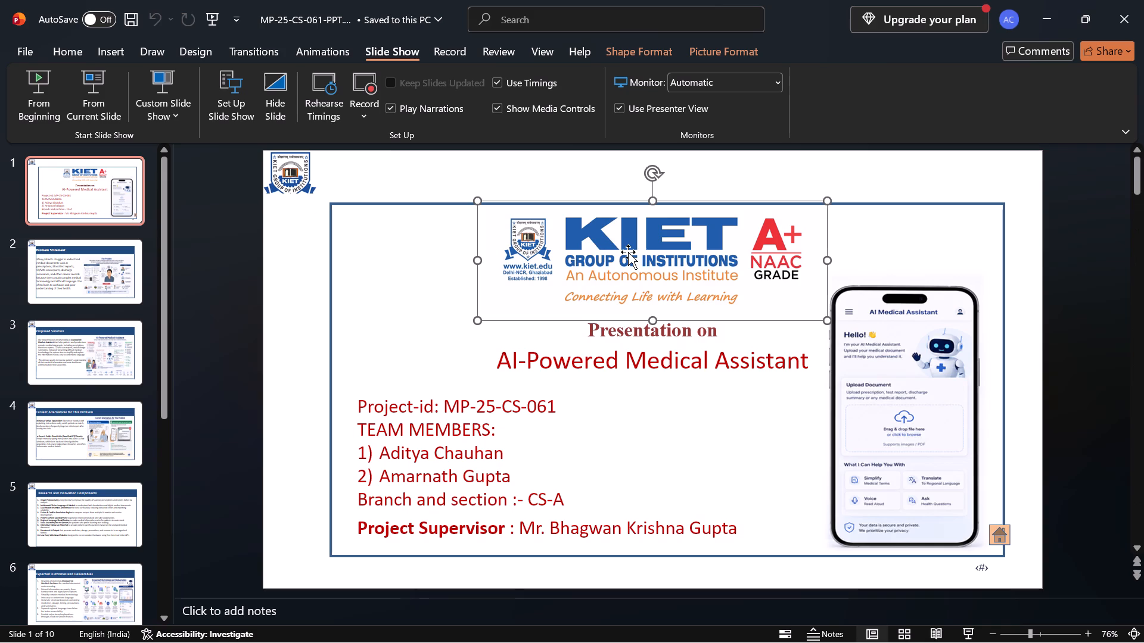
pyautogui.press('super+v')
pyautogui.scroll(-4, 1004, 514)
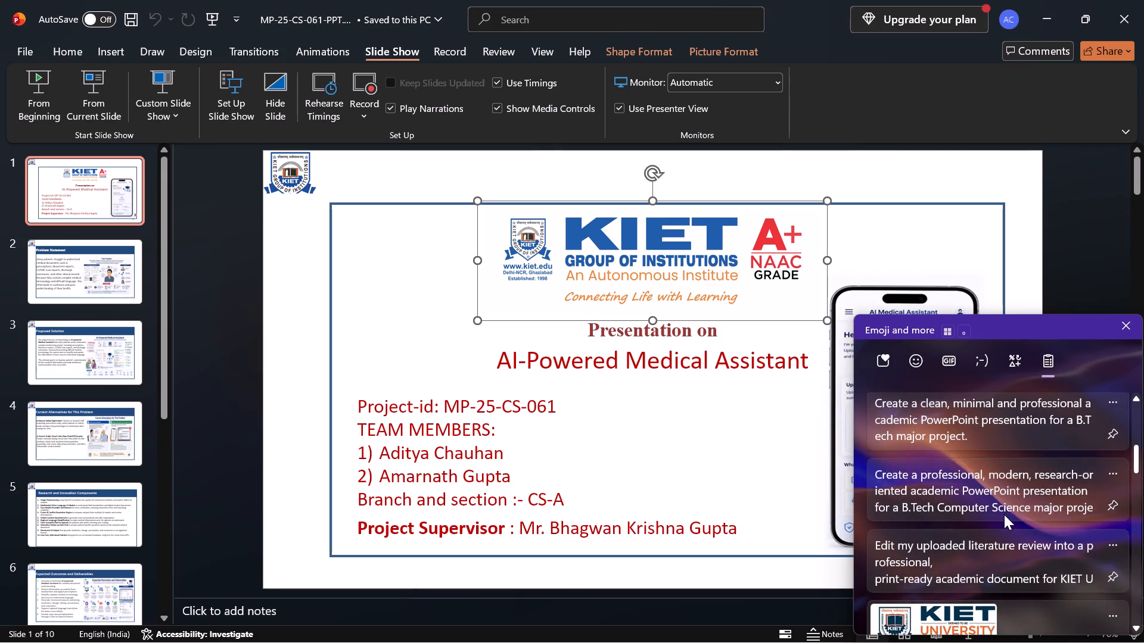
# Paste the KIET University logo from the clipboard history onto the title slide in place of the old KIET Group of Institutions logo.
pyautogui.scroll(-4, 1004, 514)
pyautogui.click(943, 473)
pyautogui.hotkey('ctrl', 'v')
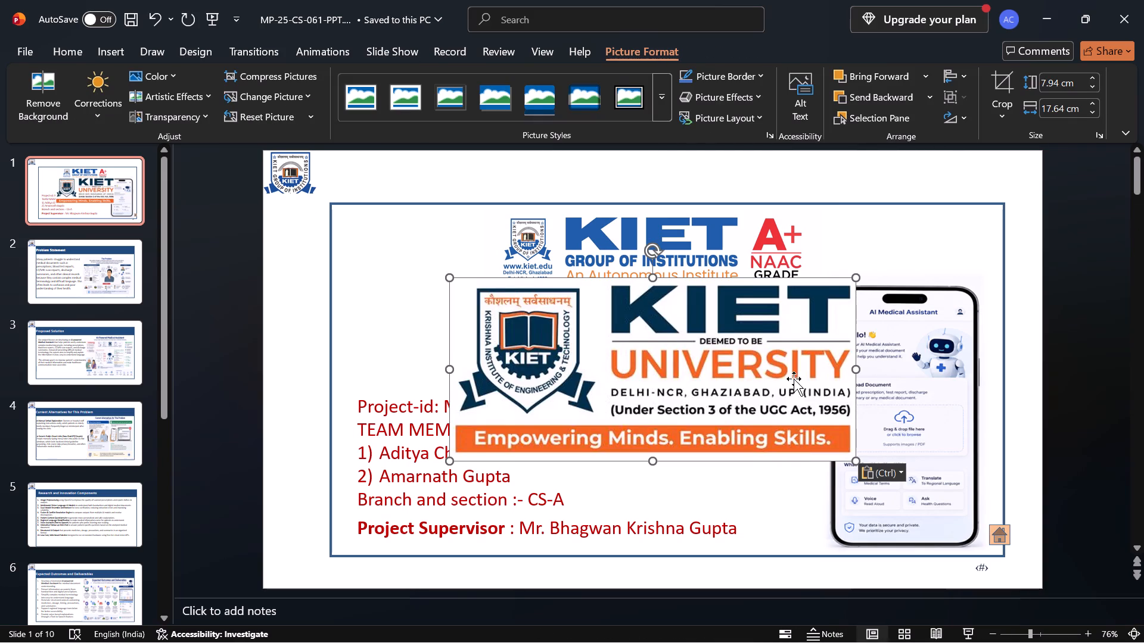
pyautogui.click(741, 257)
pyautogui.press('Delete')
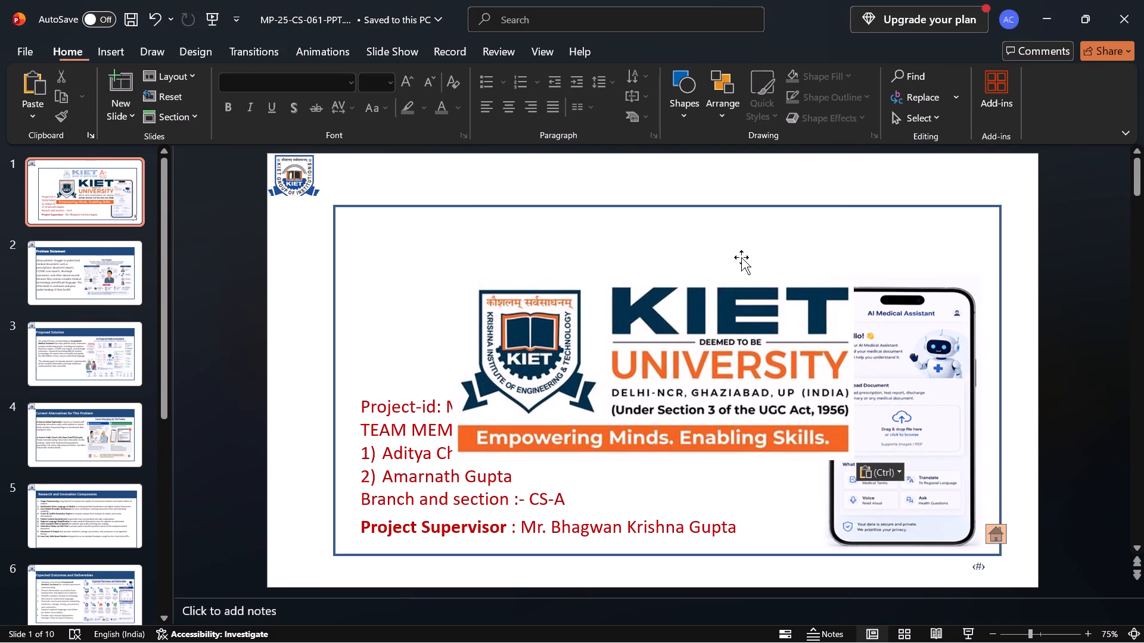
# Shrink the KIET University logo to about 13.47 by 6.06 cm and position it above the AI-Powered Medical Assistant title.
pyautogui.click(747, 379)
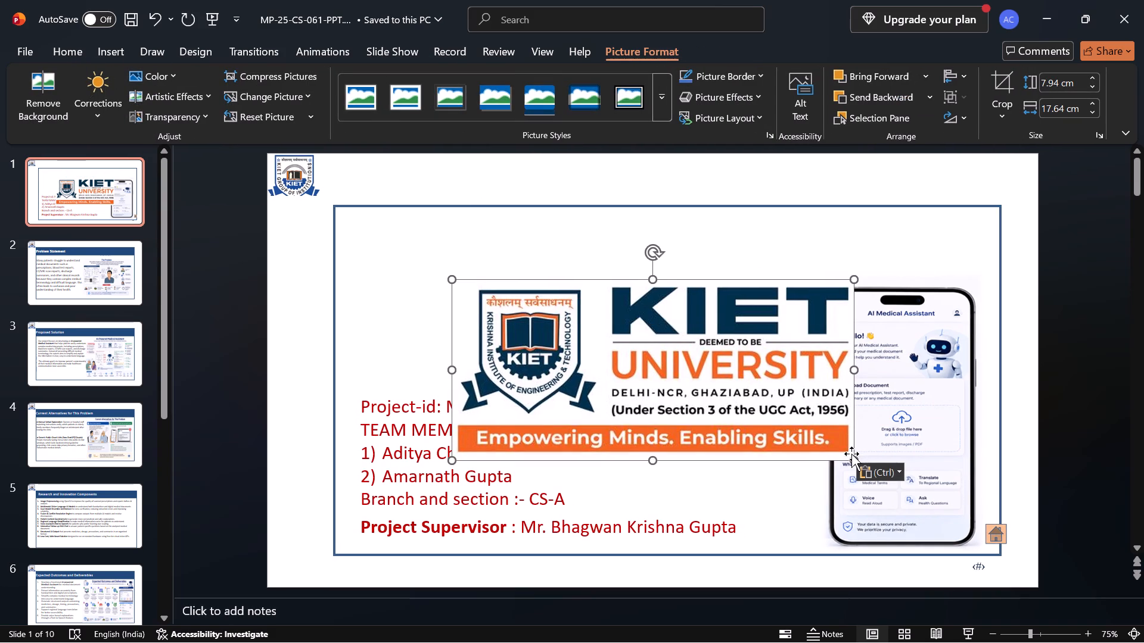
pyautogui.moveTo(851, 458); pyautogui.dragTo(761, 394)
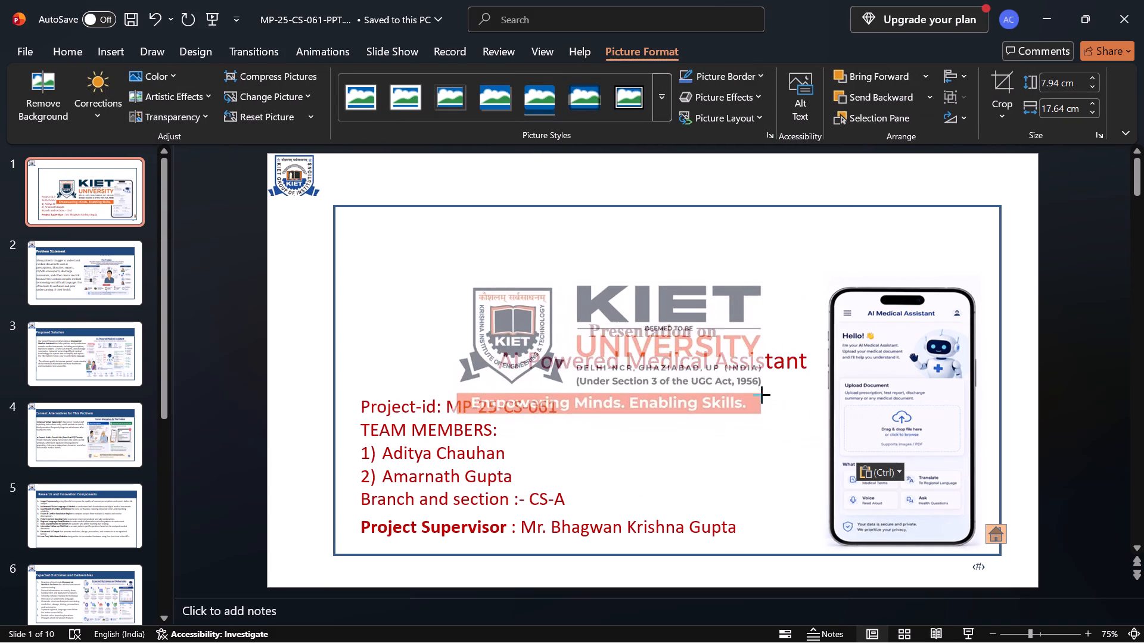
pyautogui.moveTo(761, 394); pyautogui.dragTo(758, 392)
pyautogui.moveTo(643, 355); pyautogui.dragTo(686, 275)
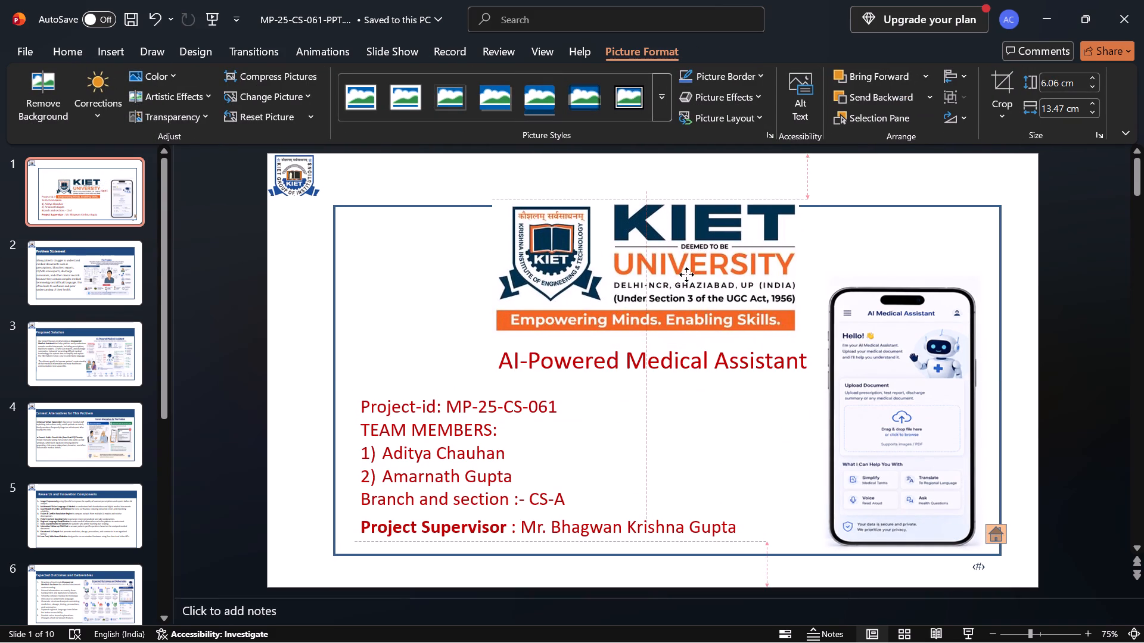
pyautogui.moveTo(686, 275); pyautogui.dragTo(690, 282)
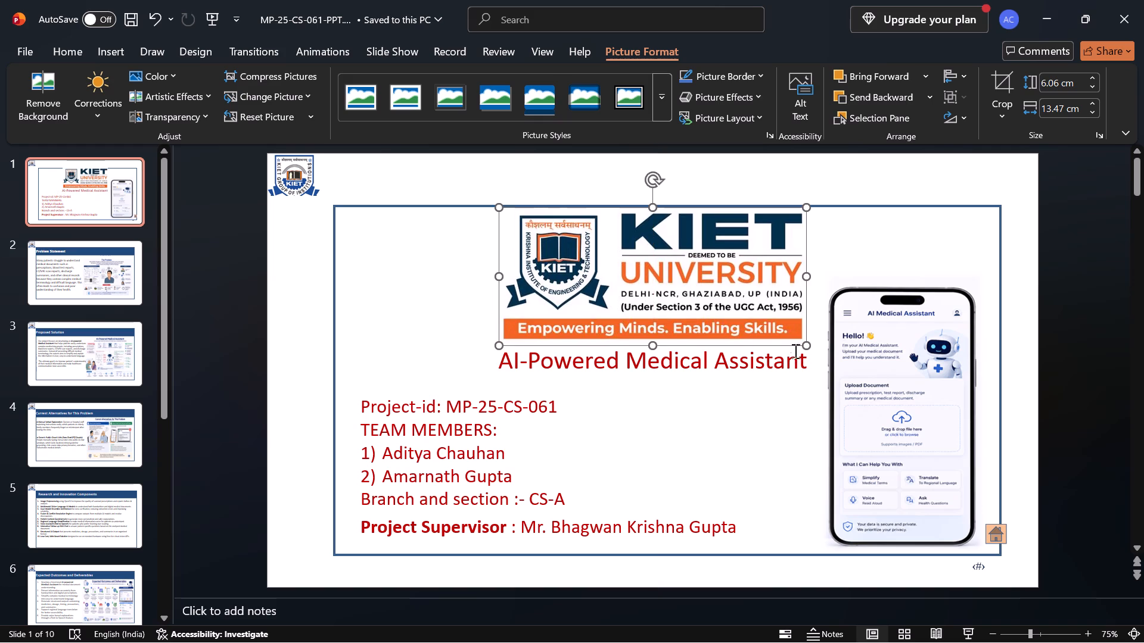
# Stretch the phone mockup picture upward to about 16.21 cm tall and widen it slightly toward the frame's outer edge.
pyautogui.click(873, 290)
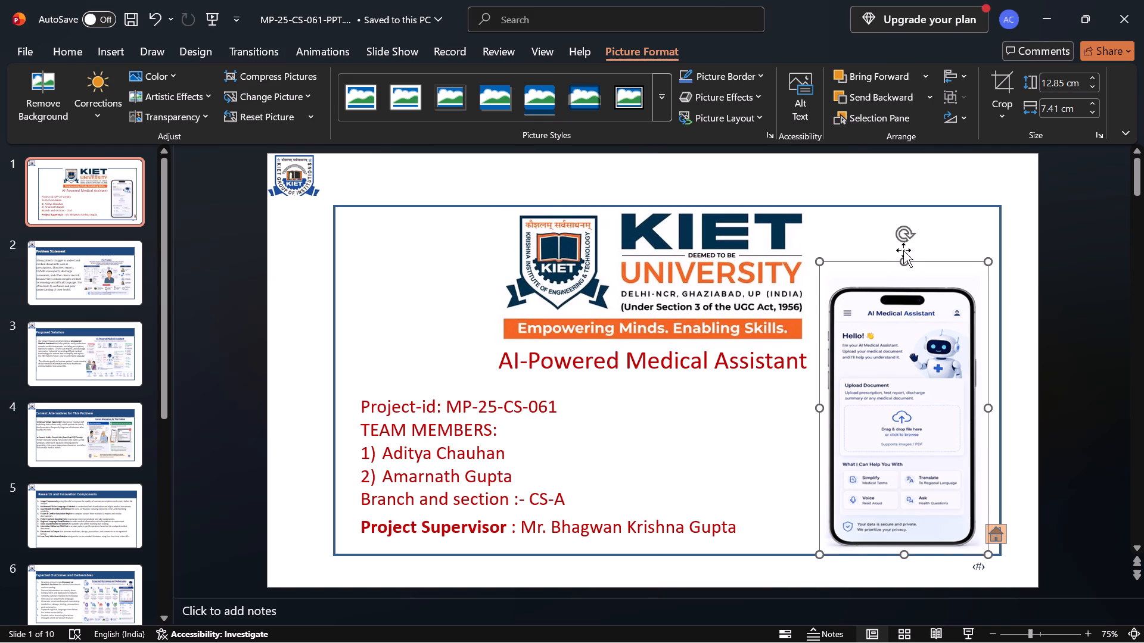
pyautogui.moveTo(903, 261); pyautogui.dragTo(899, 214)
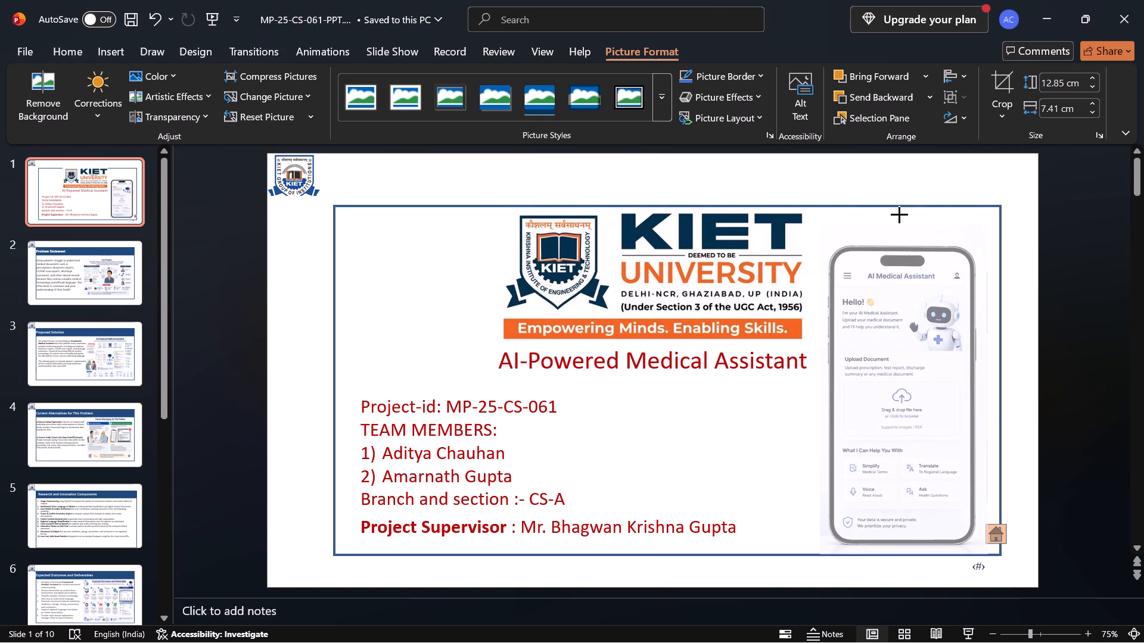
pyautogui.moveTo(899, 214); pyautogui.dragTo(897, 189)
pyautogui.click(1042, 272)
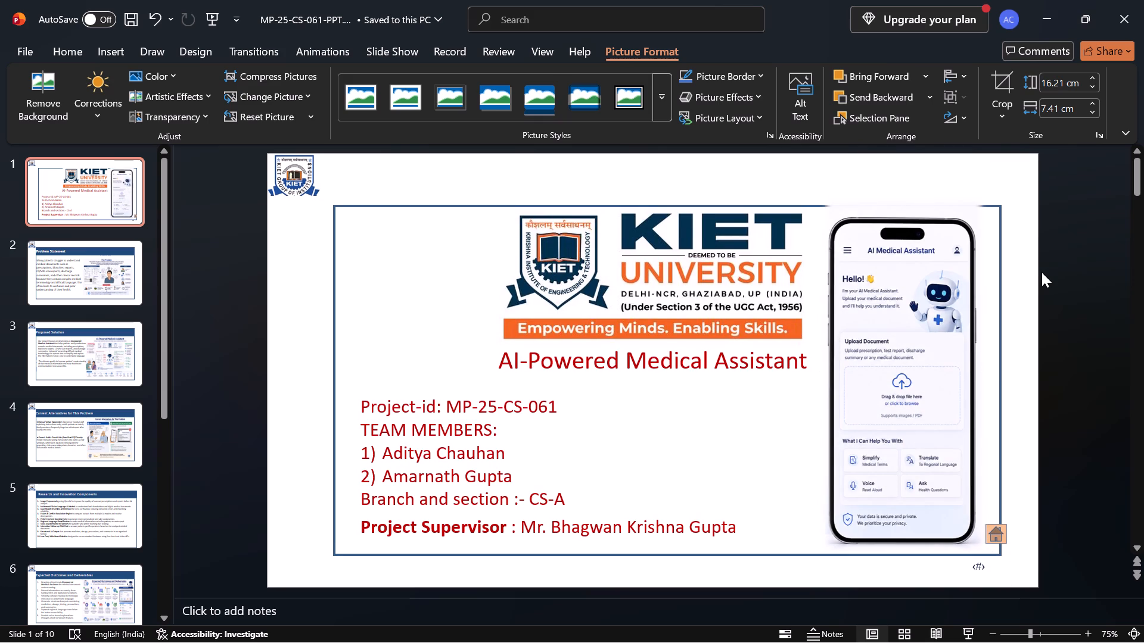
pyautogui.click(906, 386)
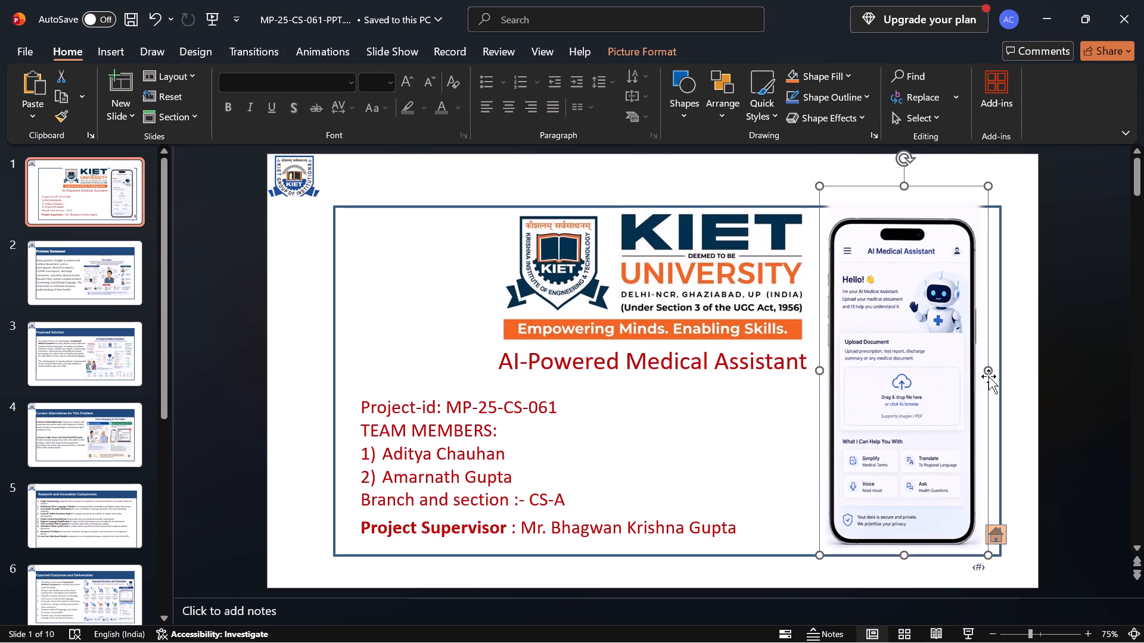
pyautogui.moveTo(988, 367); pyautogui.dragTo(1005, 365)
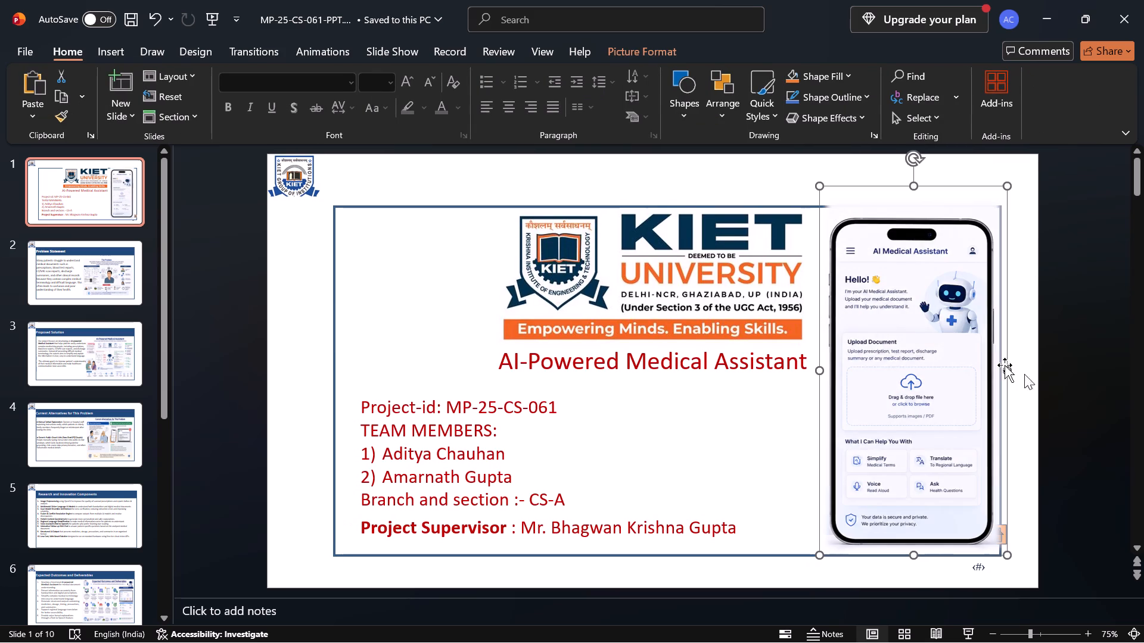
pyautogui.click(1048, 395)
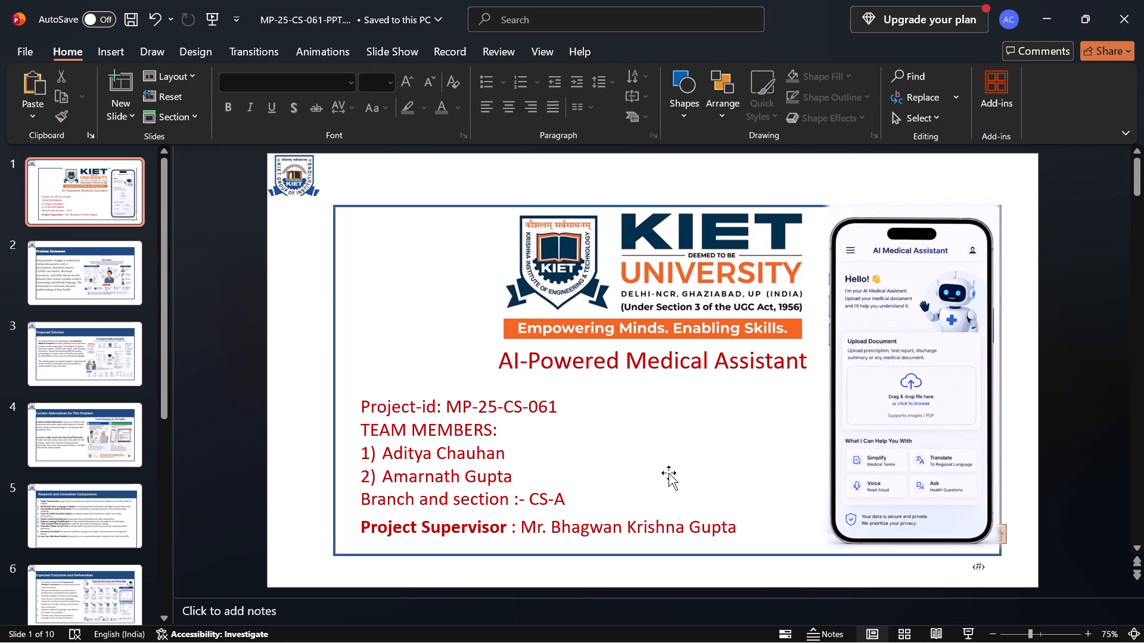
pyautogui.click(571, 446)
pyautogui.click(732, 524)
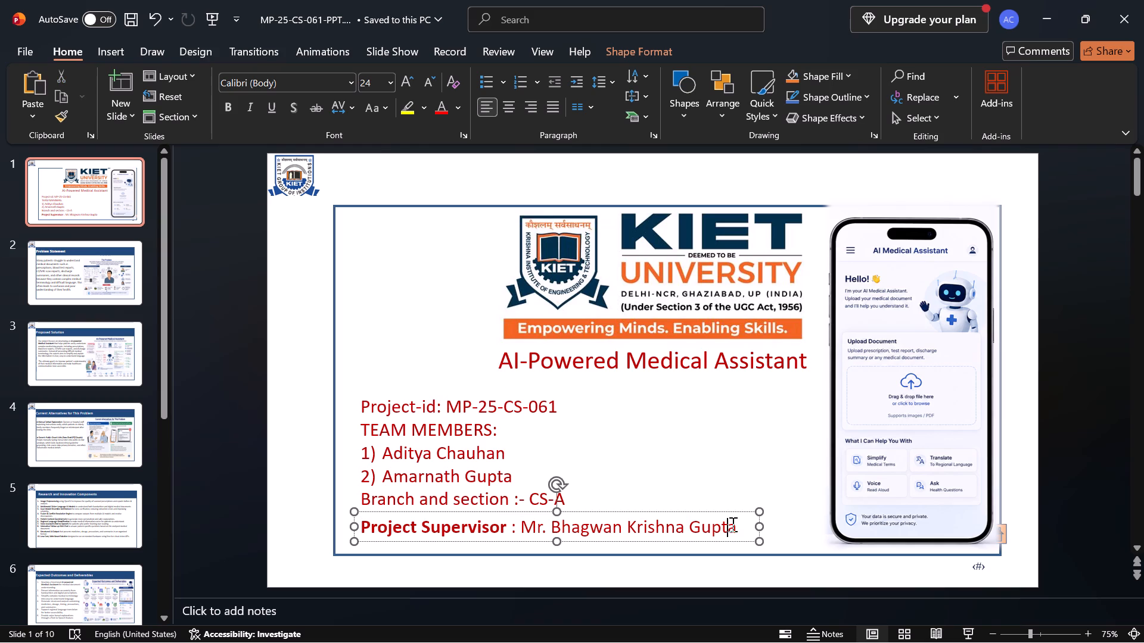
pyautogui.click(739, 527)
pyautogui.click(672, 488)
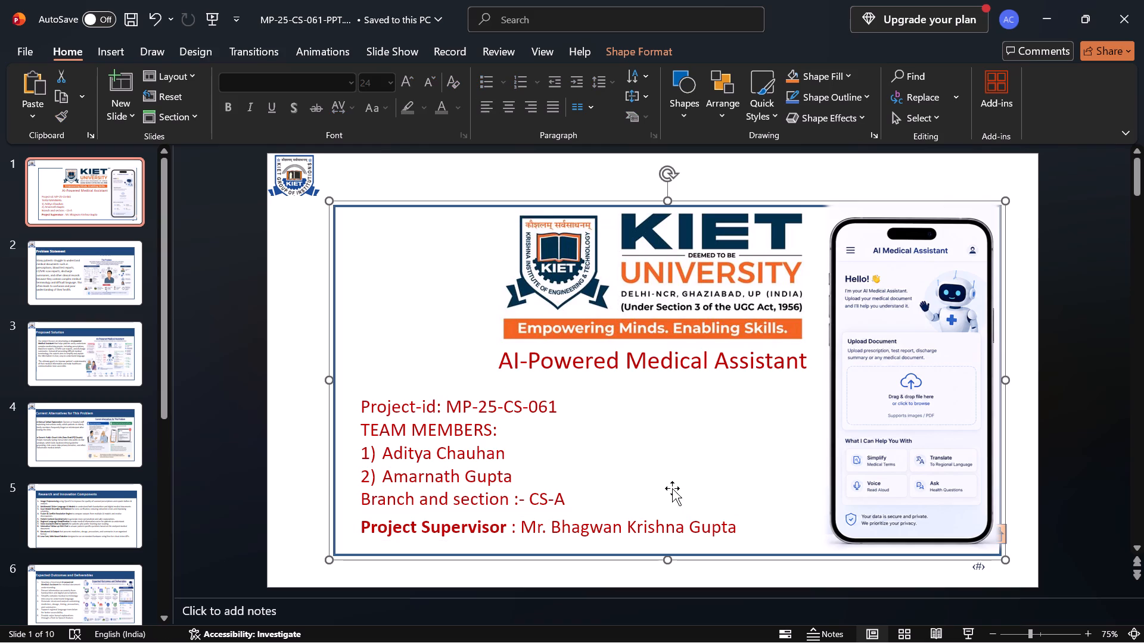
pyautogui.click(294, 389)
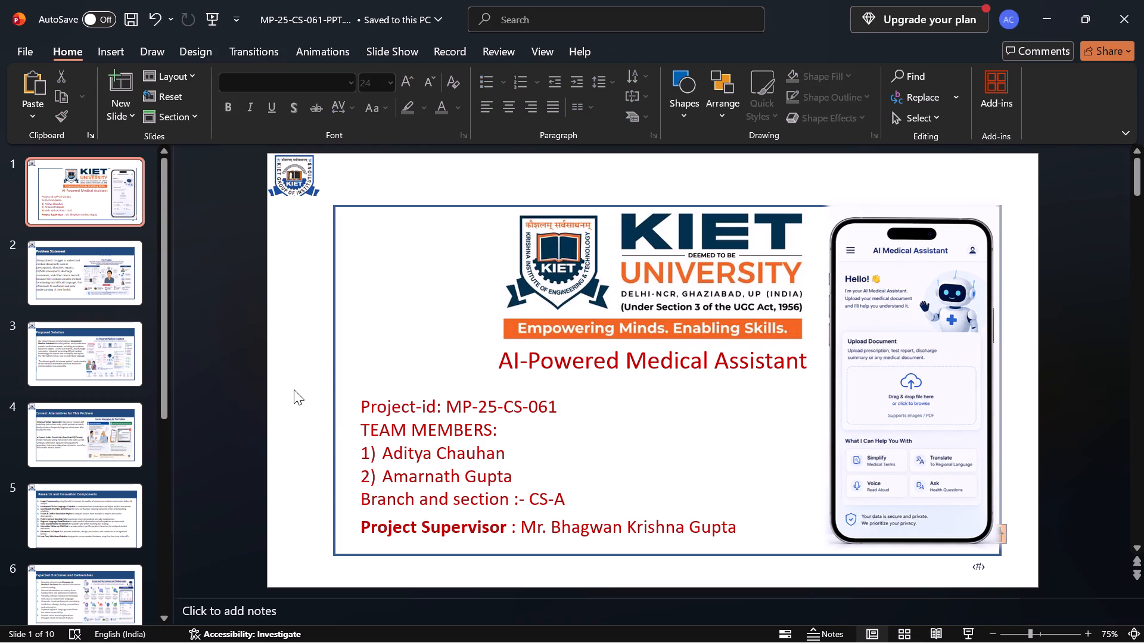
# Shift the KIET University logo slightly sideways, away from the phone mockup picture.
pyautogui.click(671, 327)
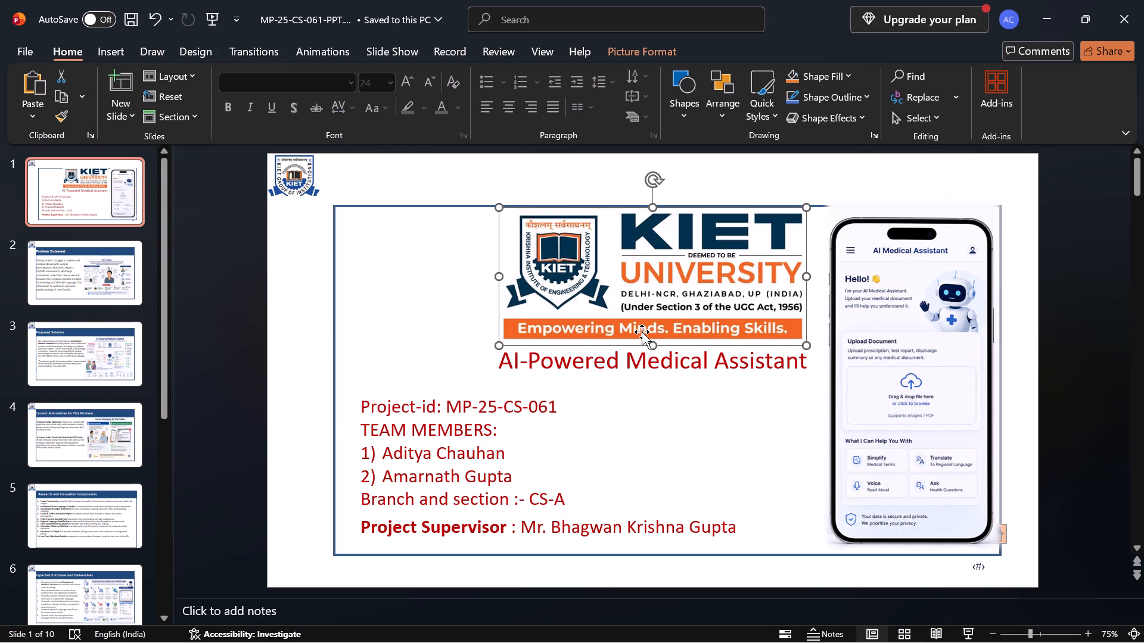
pyautogui.moveTo(557, 276); pyautogui.dragTo(549, 276)
pyautogui.click(744, 417)
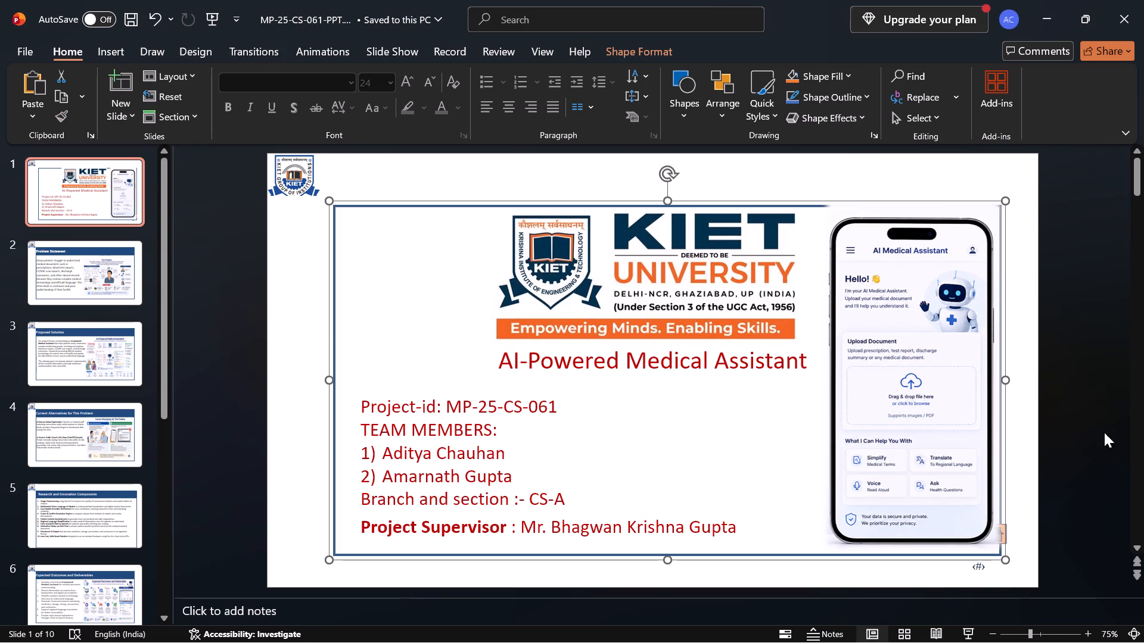
pyautogui.click(1117, 432)
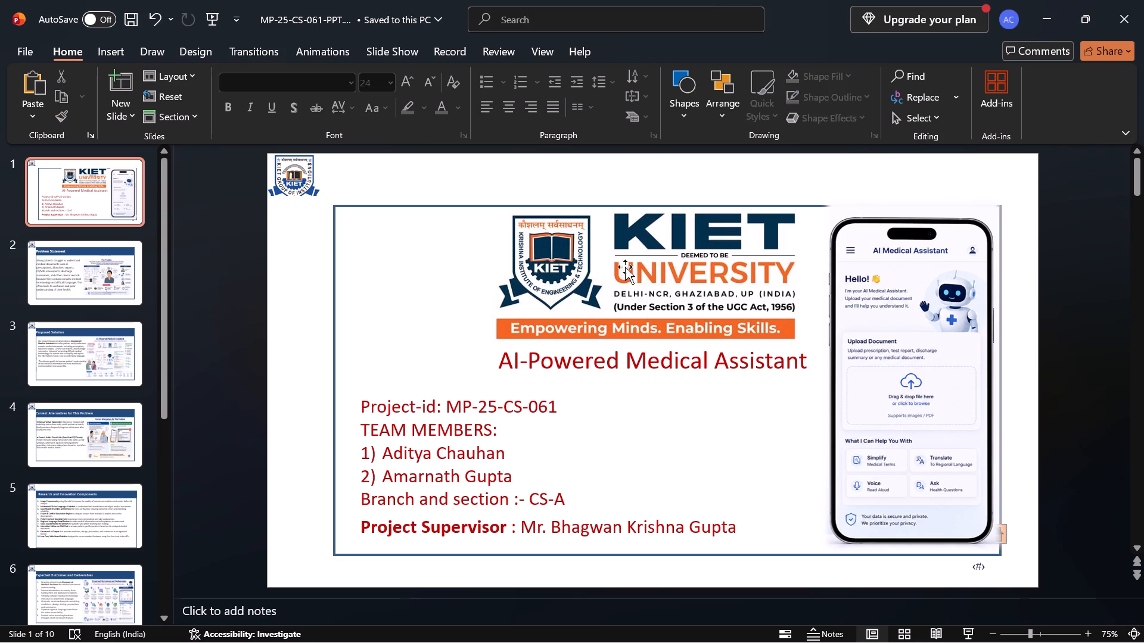
# Stretch the small KIET emblem in the slide's corner slightly taller.
pyautogui.click(295, 180)
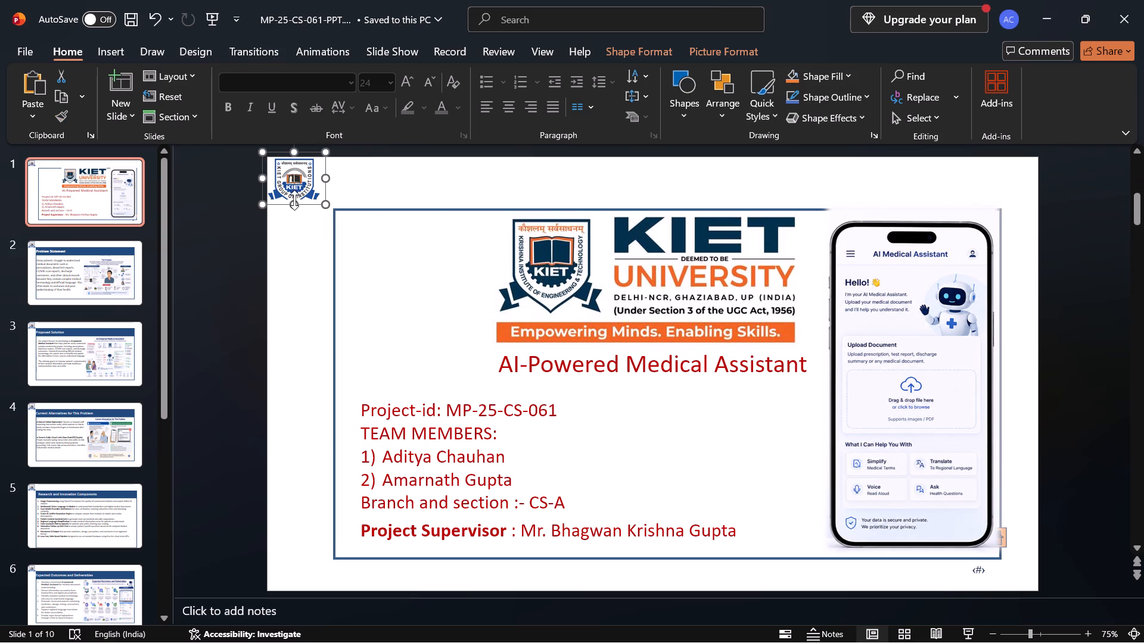
pyautogui.click(294, 200)
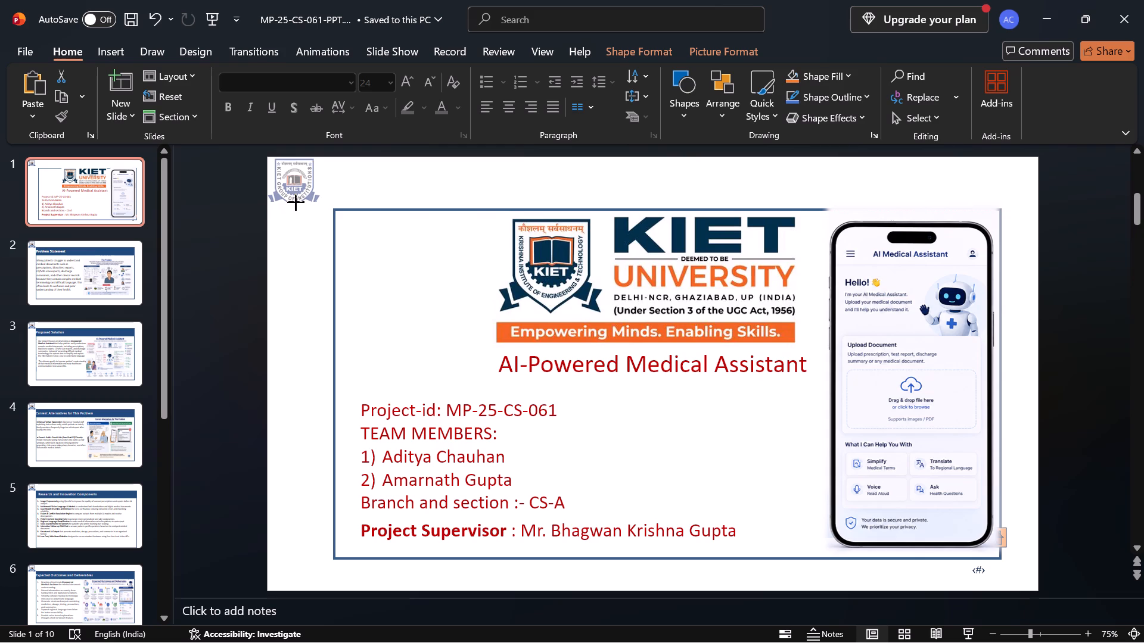
pyautogui.click(250, 238)
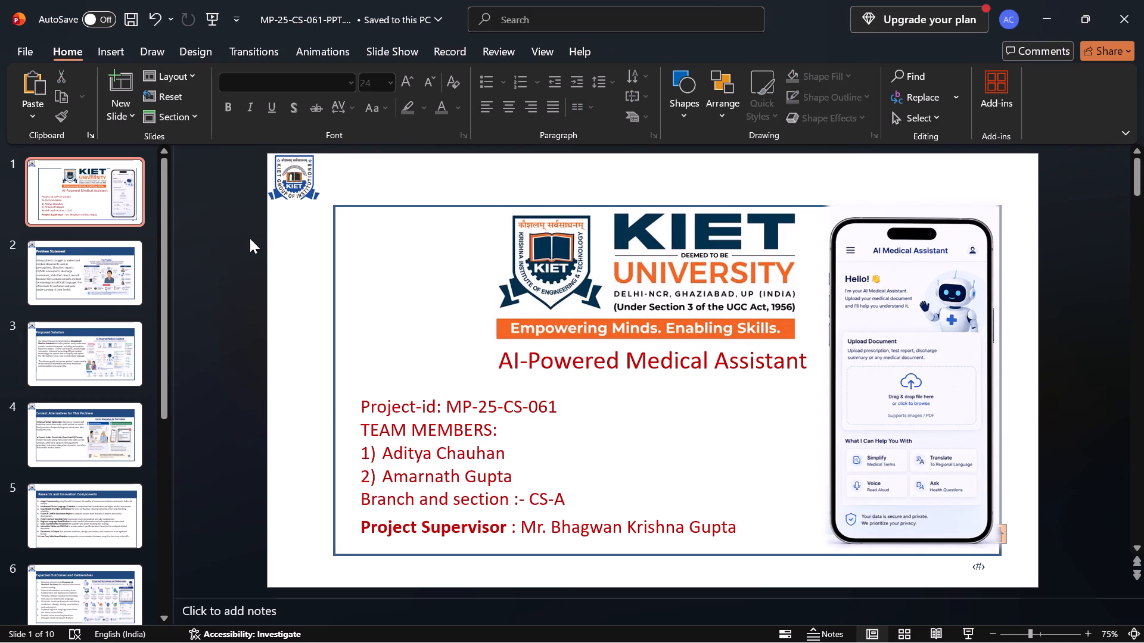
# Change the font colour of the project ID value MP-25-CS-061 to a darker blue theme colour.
pyautogui.click(477, 404)
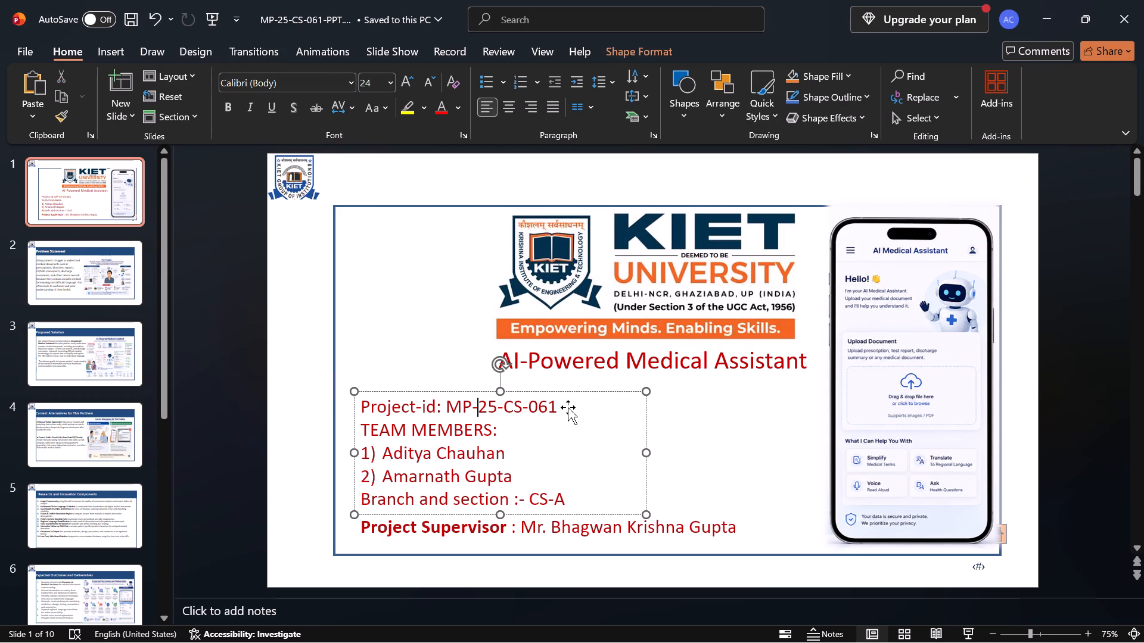
pyautogui.click(559, 404)
pyautogui.moveTo(559, 404); pyautogui.dragTo(412, 407)
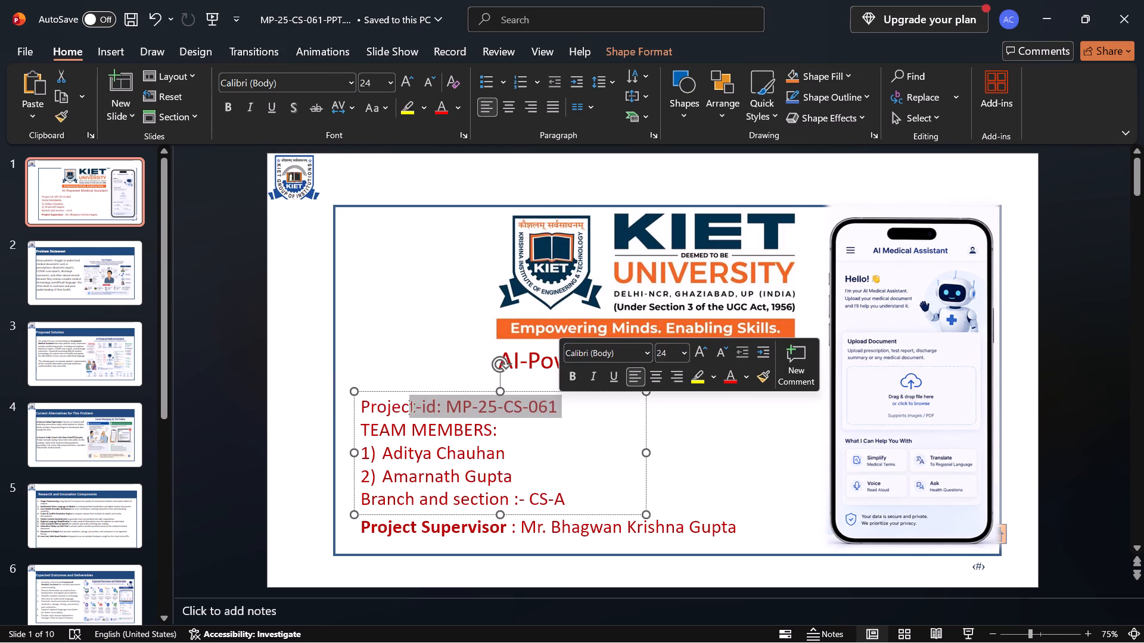
pyautogui.moveTo(412, 407); pyautogui.dragTo(410, 408)
pyautogui.moveTo(410, 408); pyautogui.dragTo(444, 411)
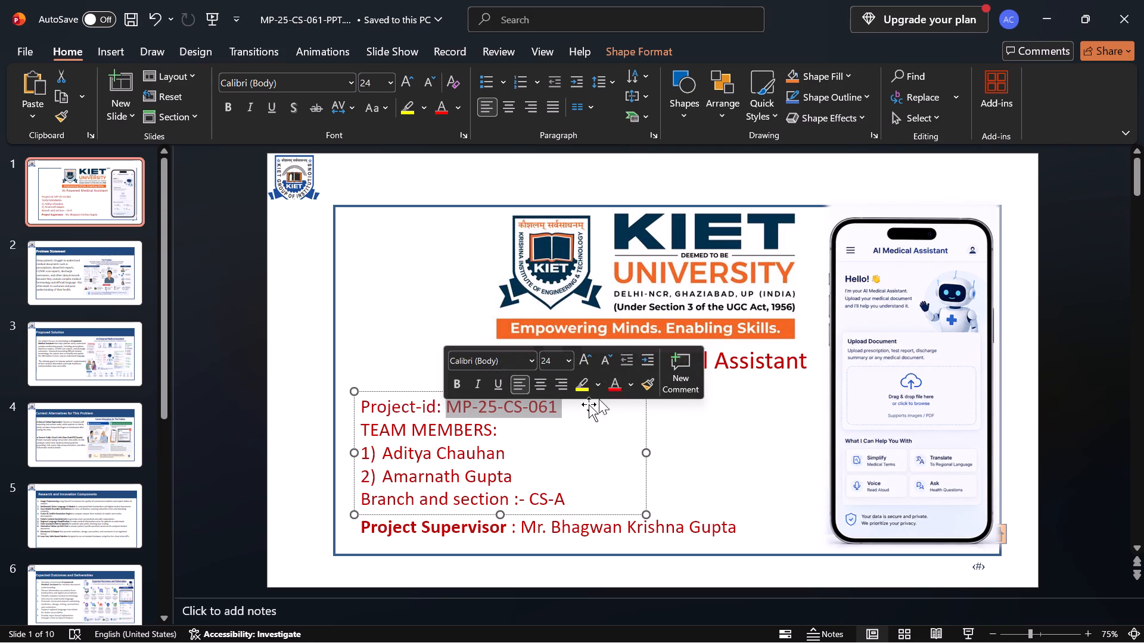
pyautogui.click(631, 391)
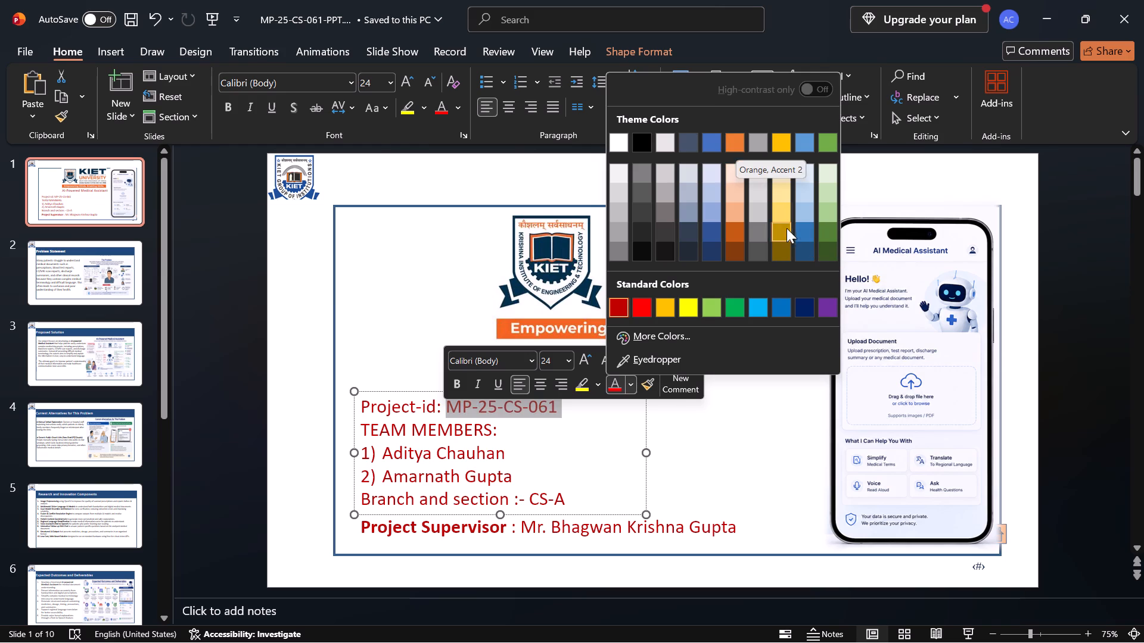
pyautogui.click(801, 233)
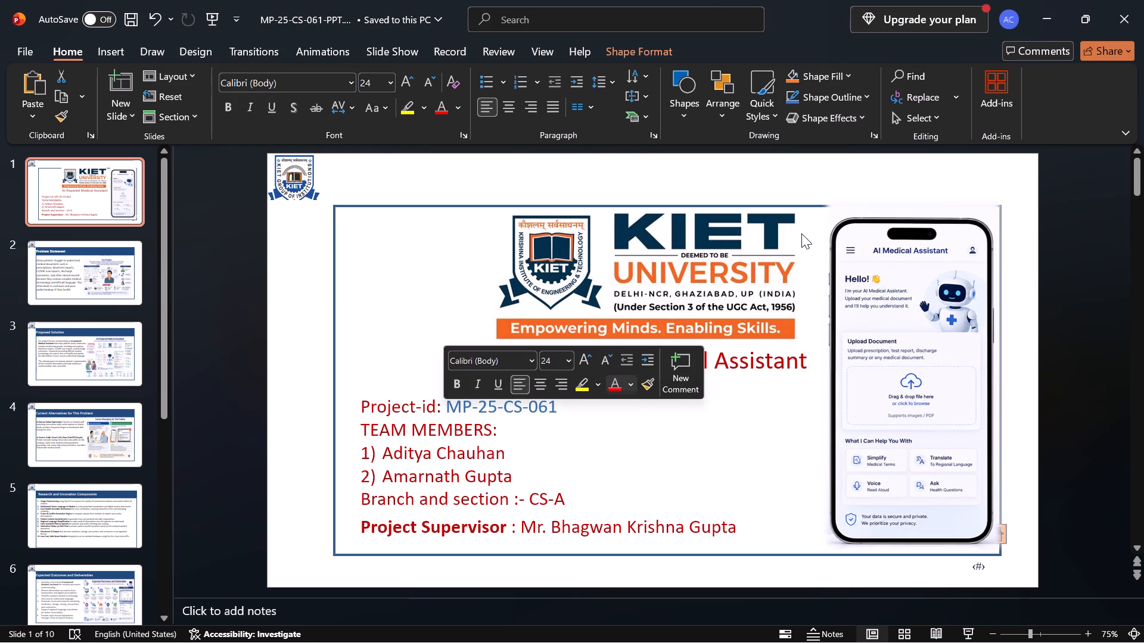
pyautogui.click(304, 453)
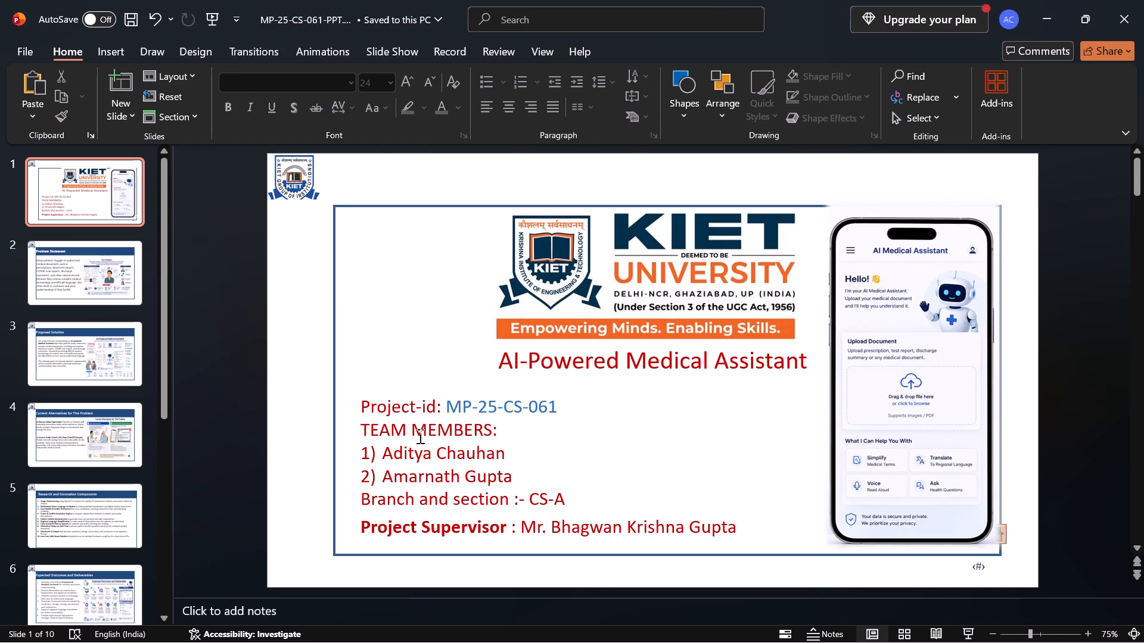
# Change the font colour of the "Project-id:" label to Light Gray, Background 2, Darker 75%.
pyautogui.moveTo(437, 412); pyautogui.dragTo(340, 407)
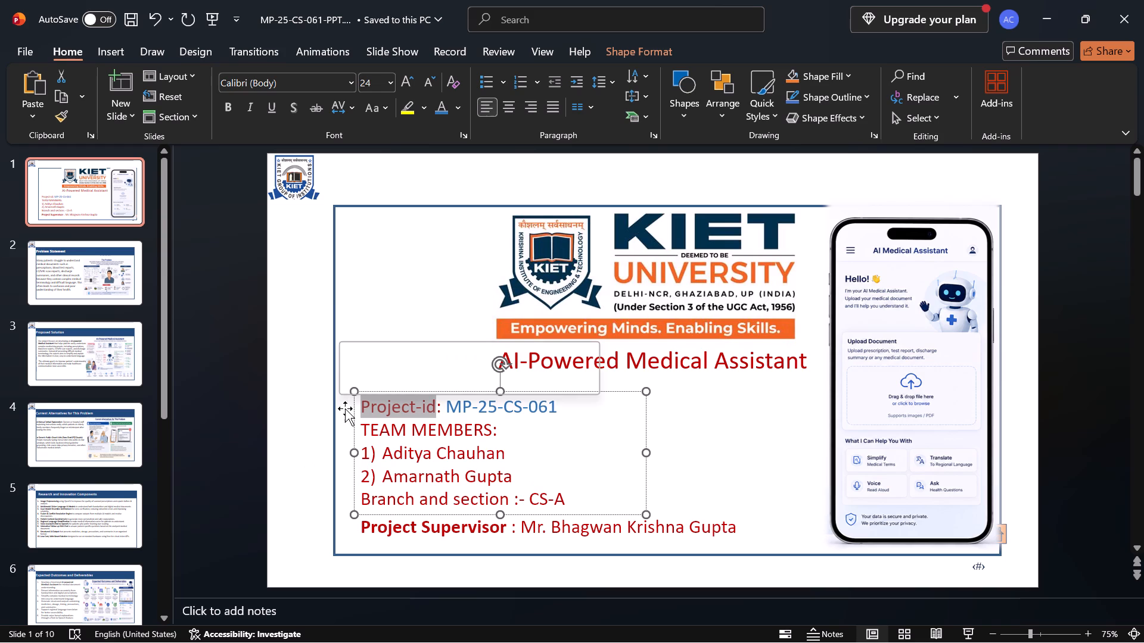
pyautogui.moveTo(449, 410); pyautogui.dragTo(375, 406)
pyautogui.click(564, 382)
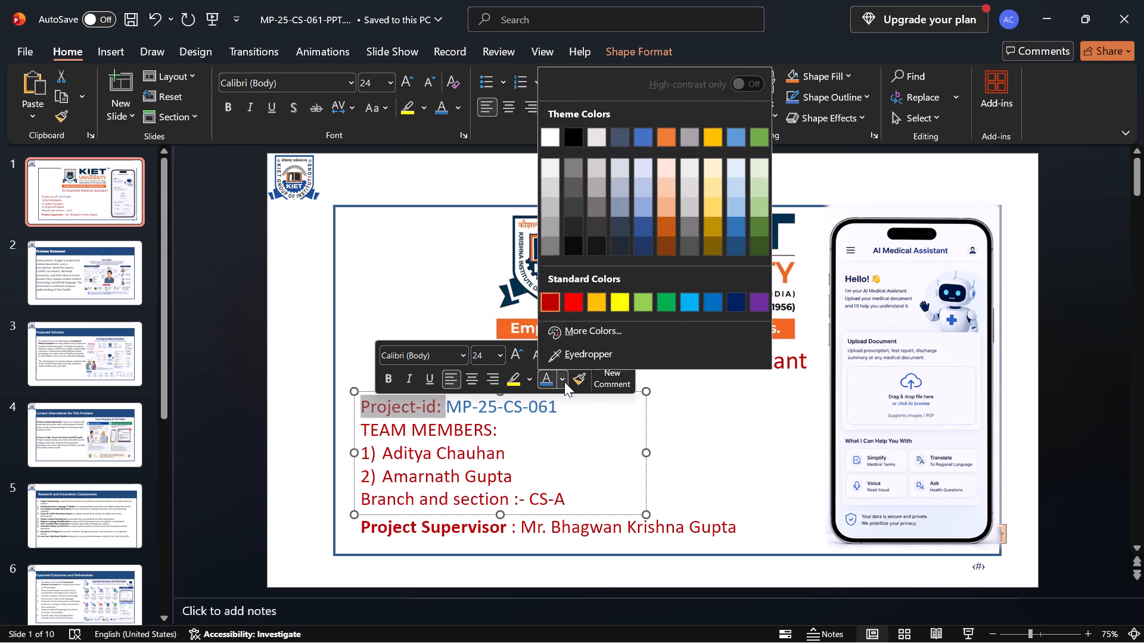
pyautogui.click(599, 226)
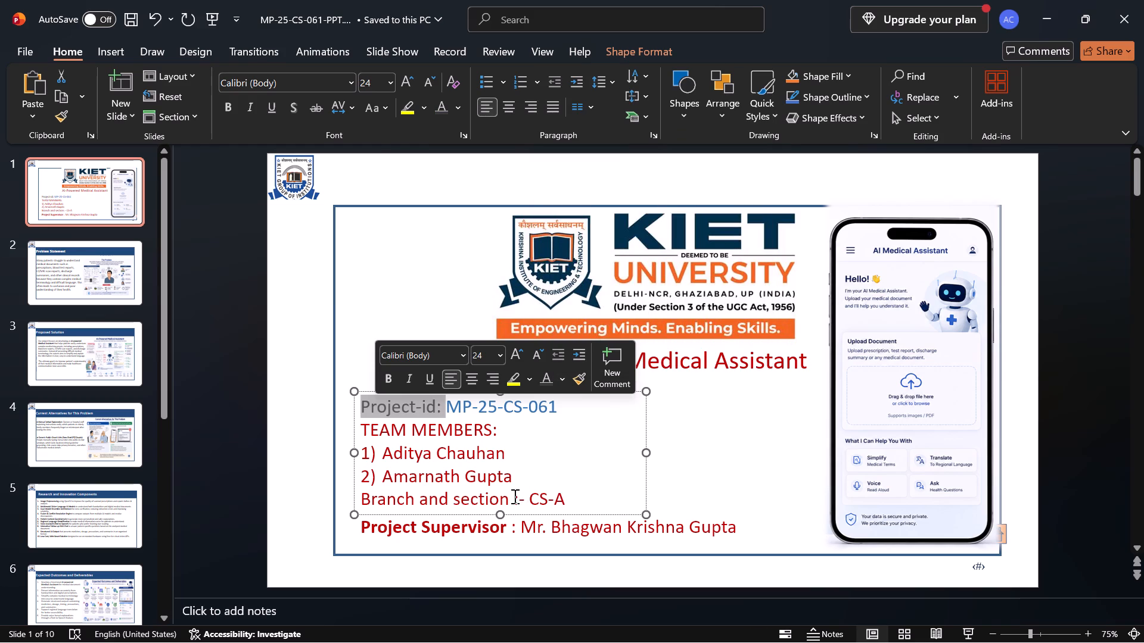
# Change the font colour of the two team member names to the same darker blue theme colour as the project ID value.
pyautogui.moveTo(515, 476); pyautogui.dragTo(378, 445)
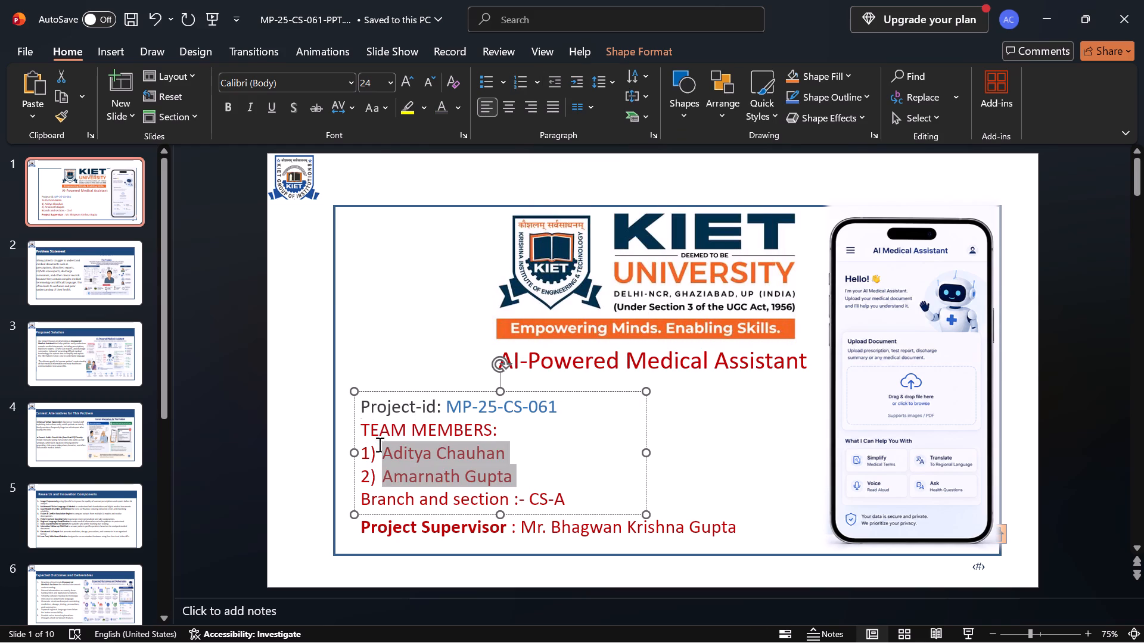
pyautogui.moveTo(378, 445); pyautogui.dragTo(365, 457)
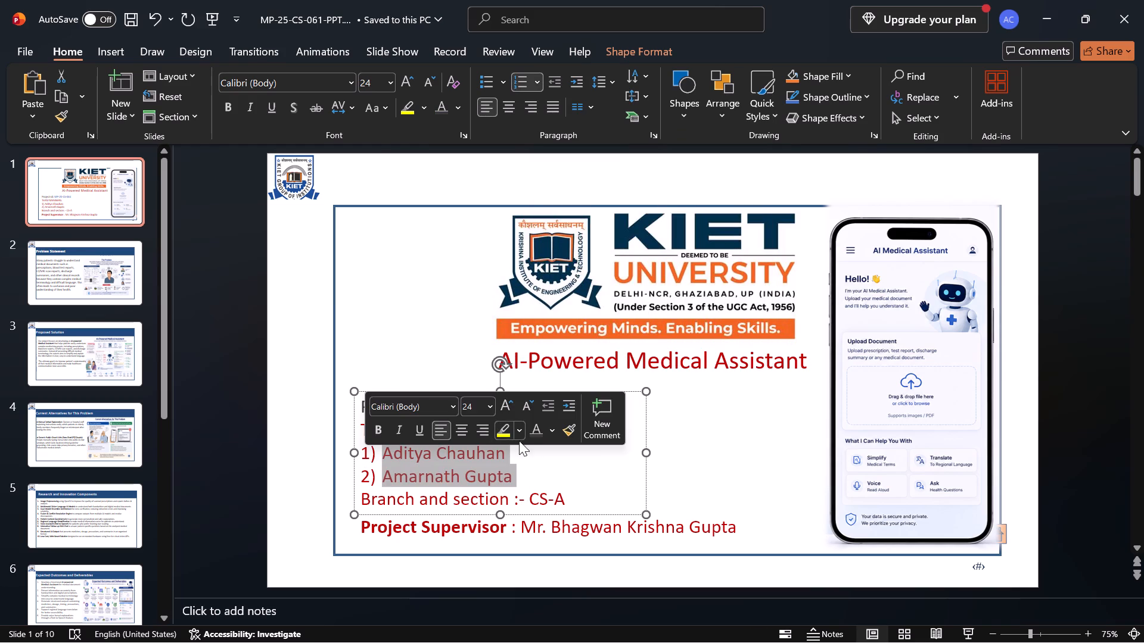
pyautogui.click(518, 426)
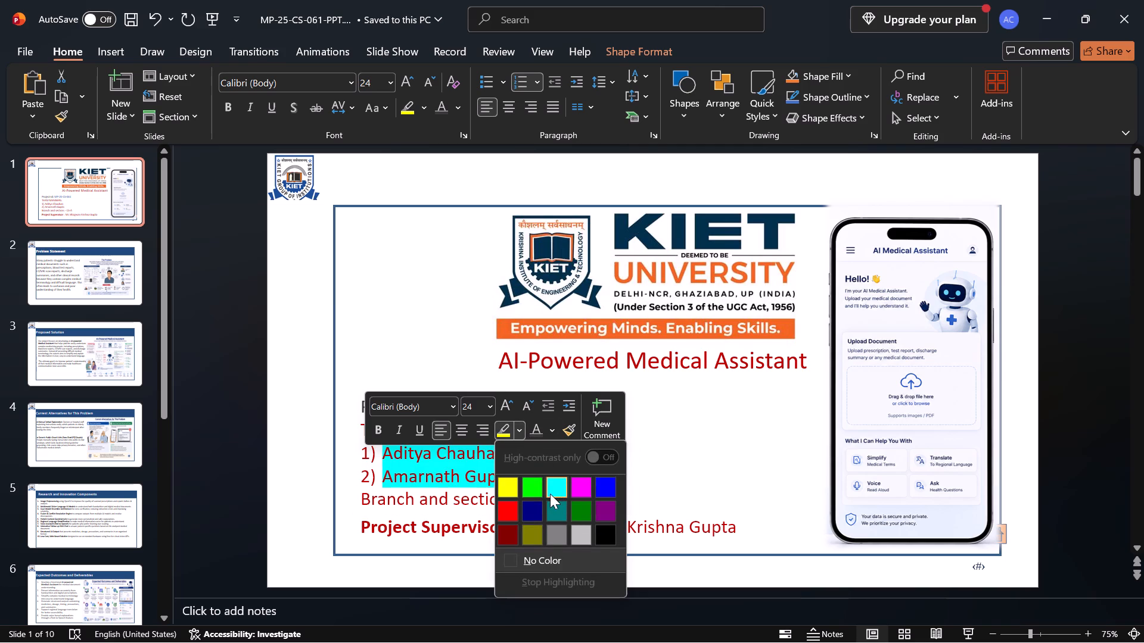
pyautogui.click(555, 428)
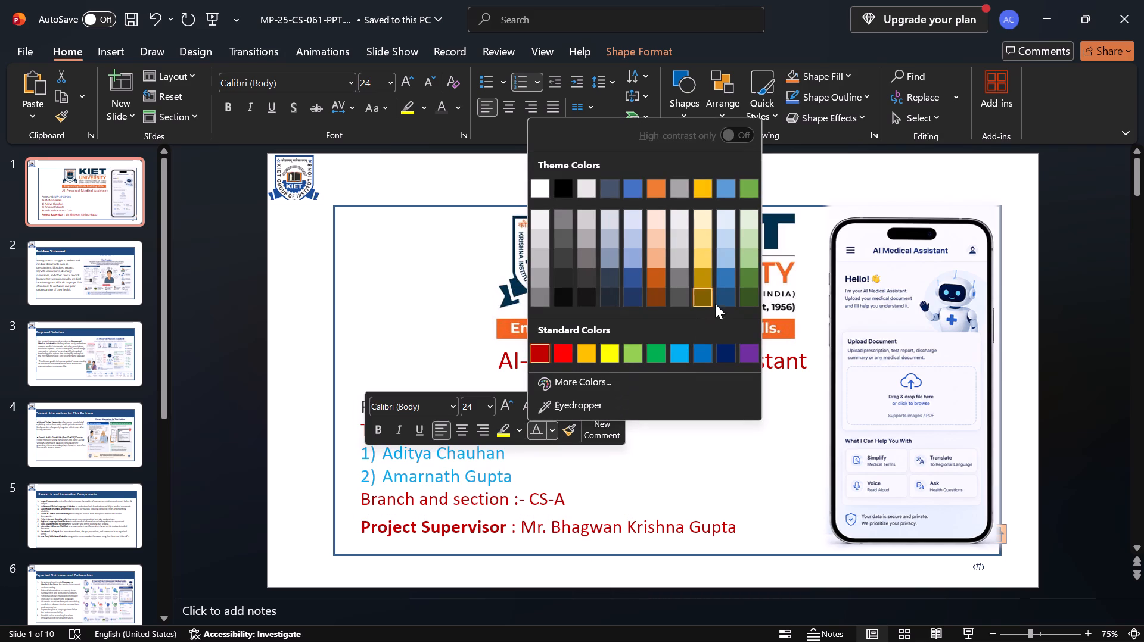
pyautogui.click(728, 276)
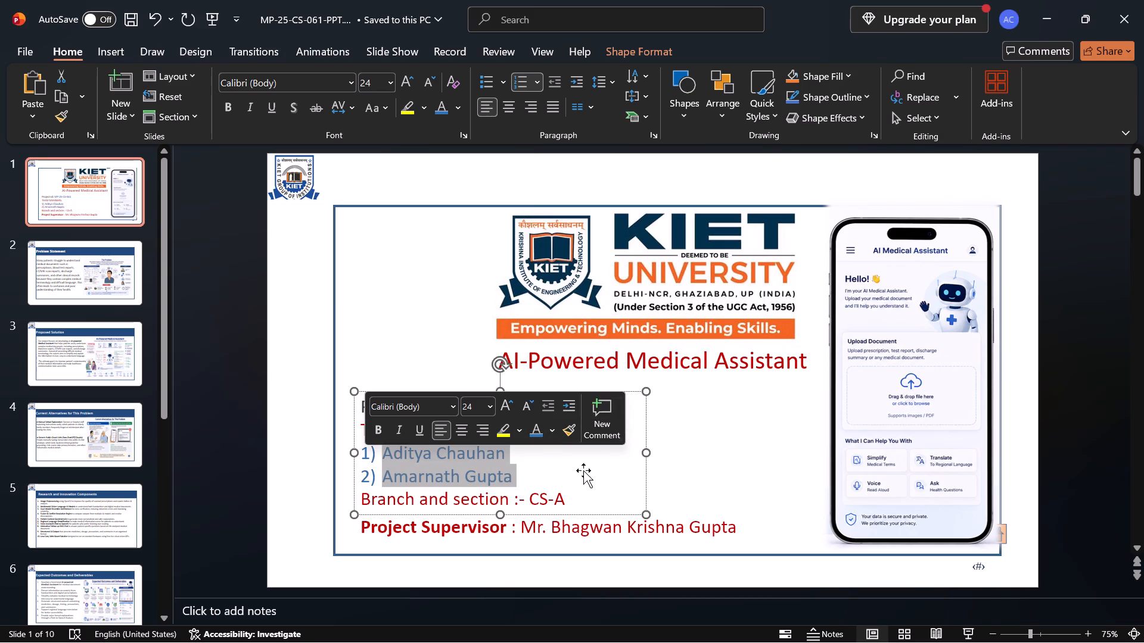
pyautogui.click(582, 472)
# Change the font colour of the "TEAM MEMBERS:" label to Black, Text 1, Lighter 15%.
pyautogui.moveTo(499, 430); pyautogui.dragTo(380, 427)
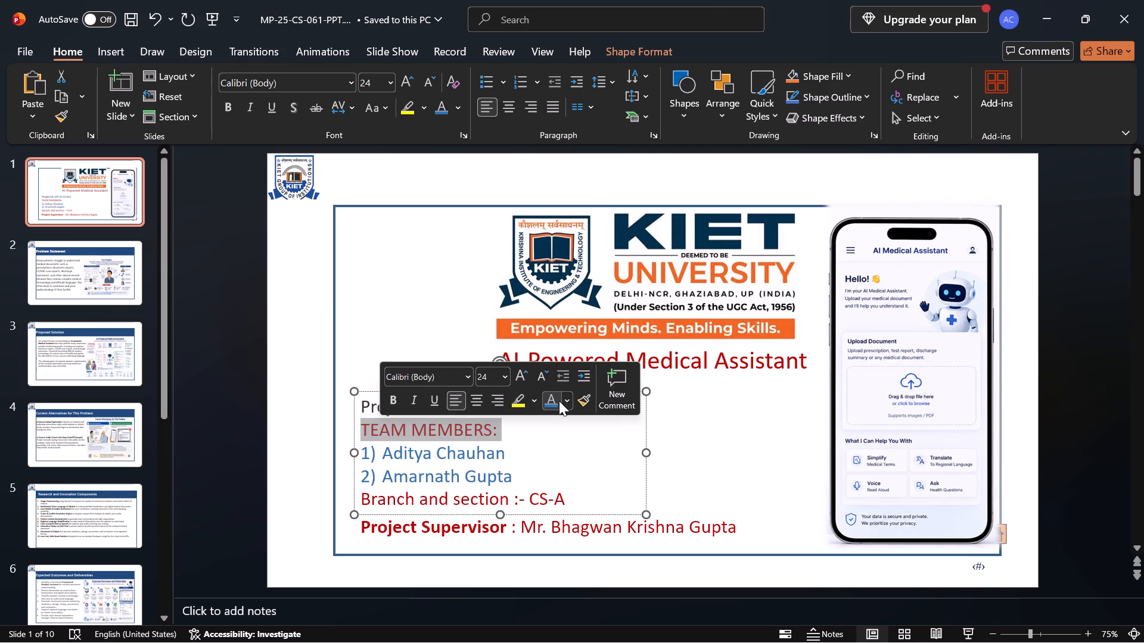
pyautogui.click(566, 401)
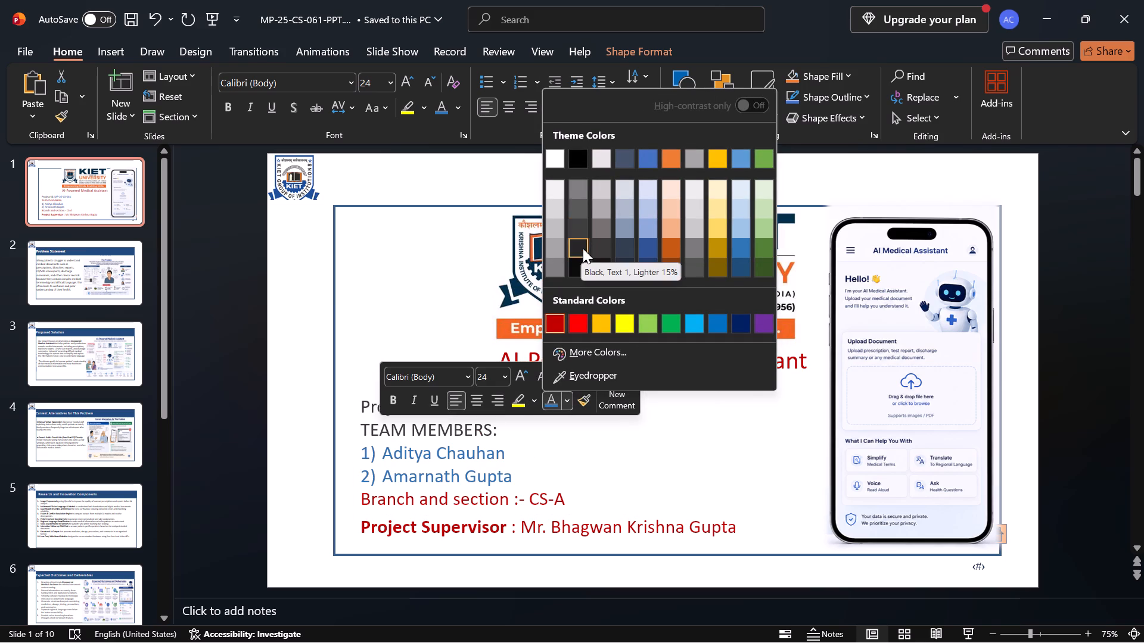
pyautogui.click(583, 251)
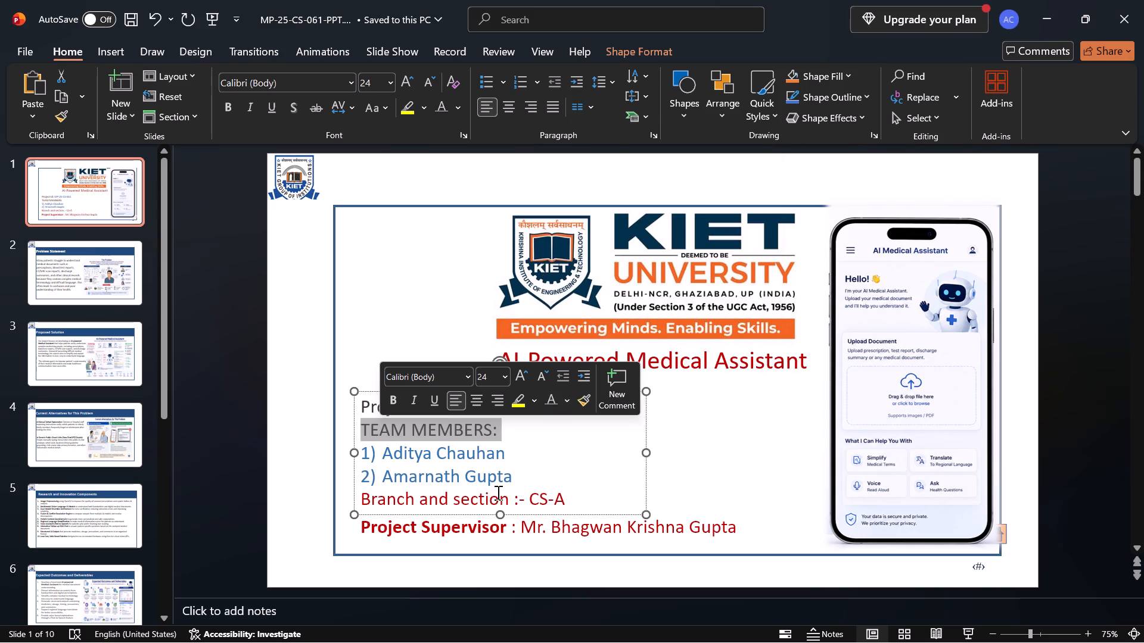
# Change the font colour of the "Branch and section :-" label to Black, Text 1, Lighter 15%.
pyautogui.click(497, 492)
pyautogui.moveTo(526, 501); pyautogui.dragTo(486, 494)
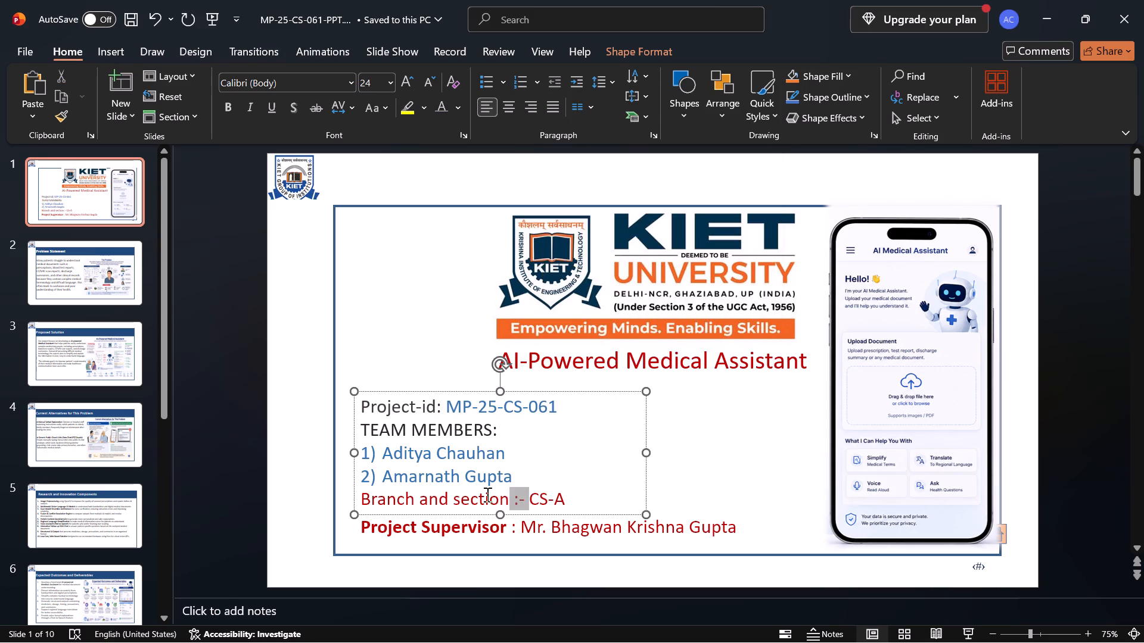
pyautogui.moveTo(486, 494); pyautogui.dragTo(380, 498)
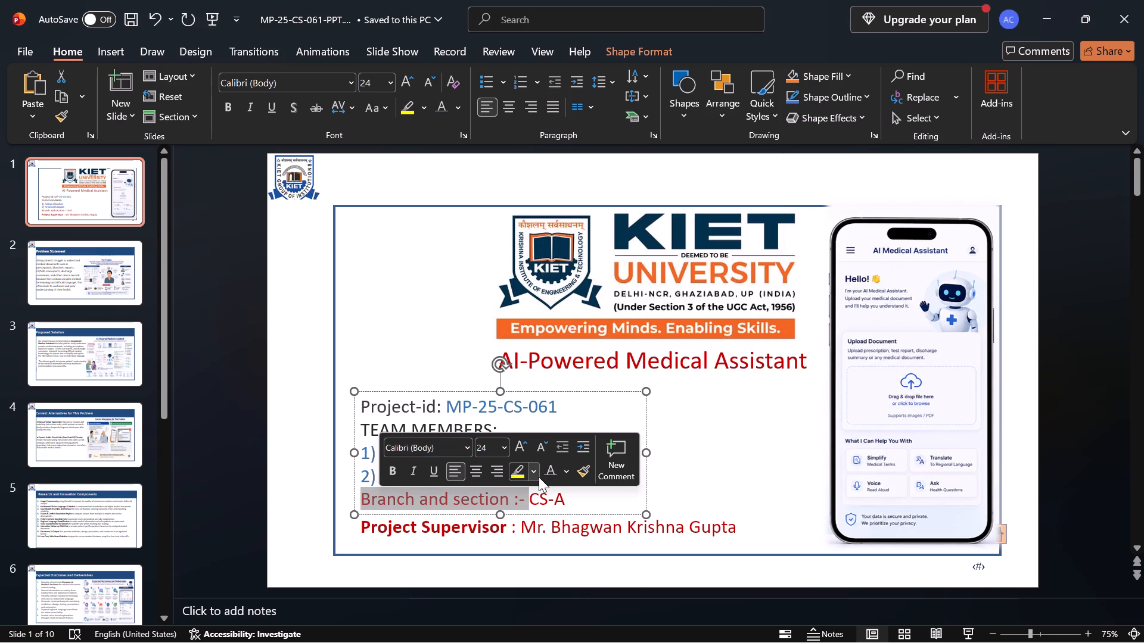
pyautogui.click(539, 477)
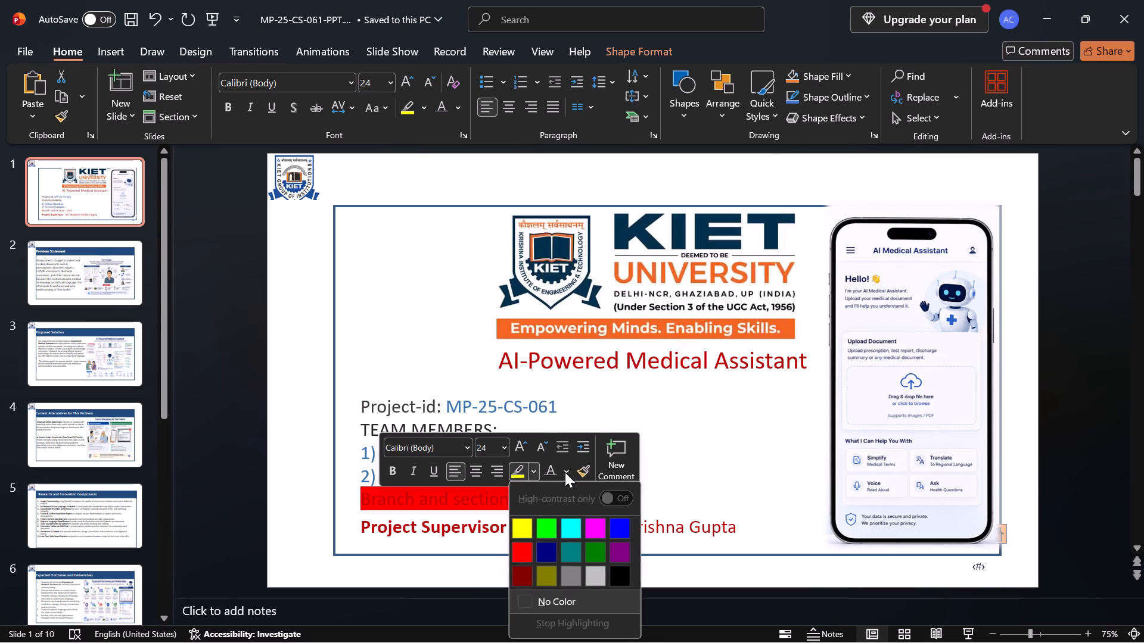
pyautogui.click(565, 472)
pyautogui.click(582, 321)
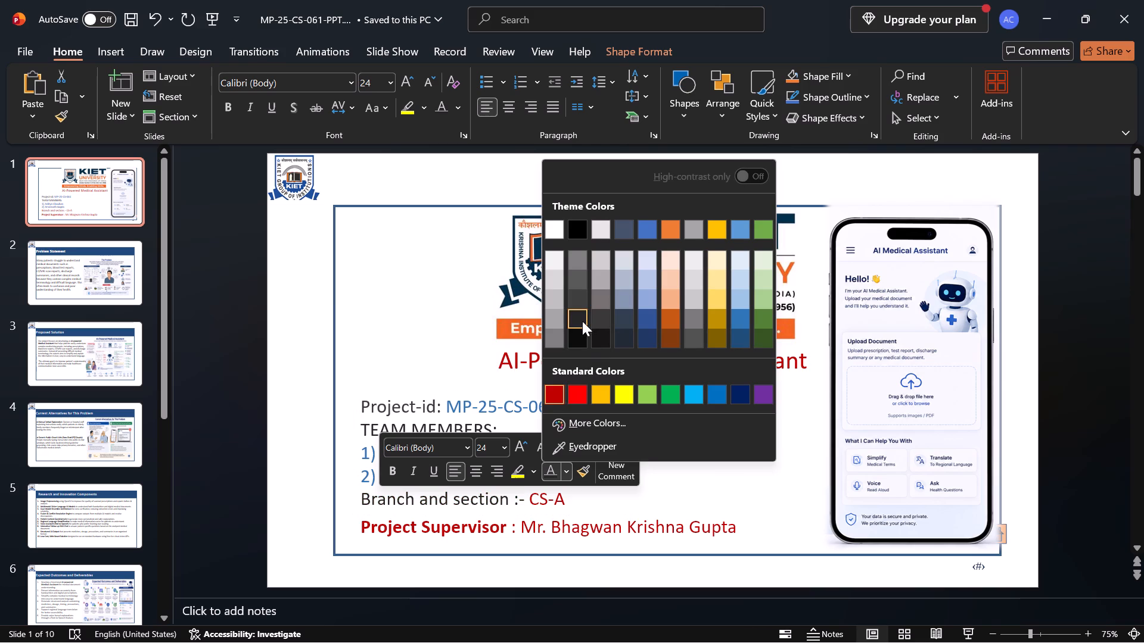
# Change the font colour of the section value CS-A to the same darker blue theme colour as the team member names.
pyautogui.click(570, 496)
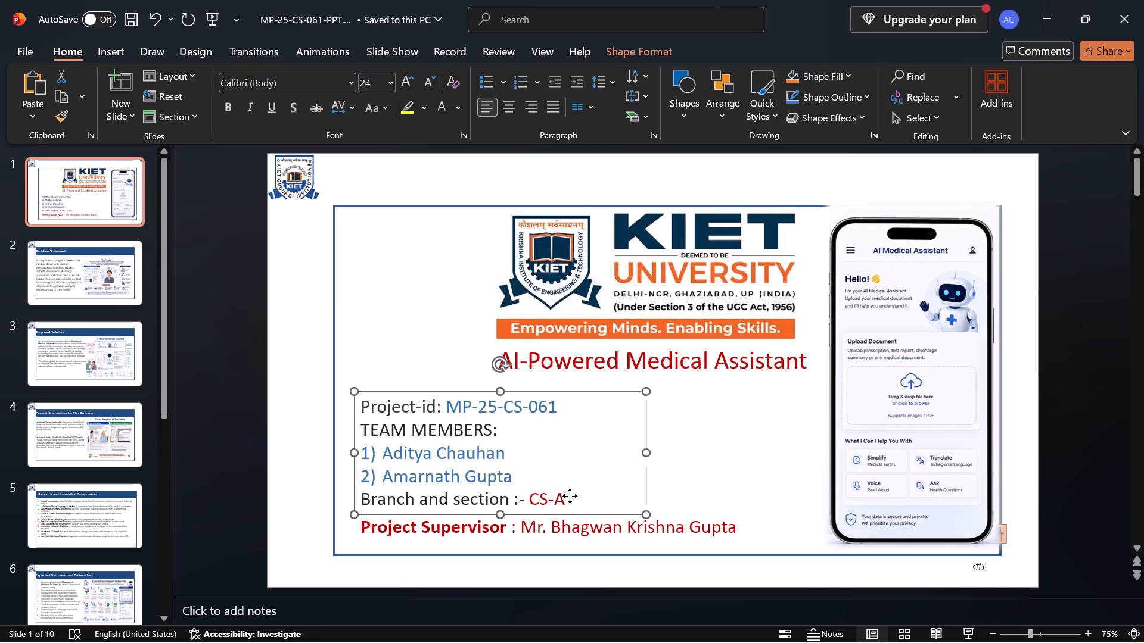
pyautogui.moveTo(528, 498); pyautogui.dragTo(570, 500)
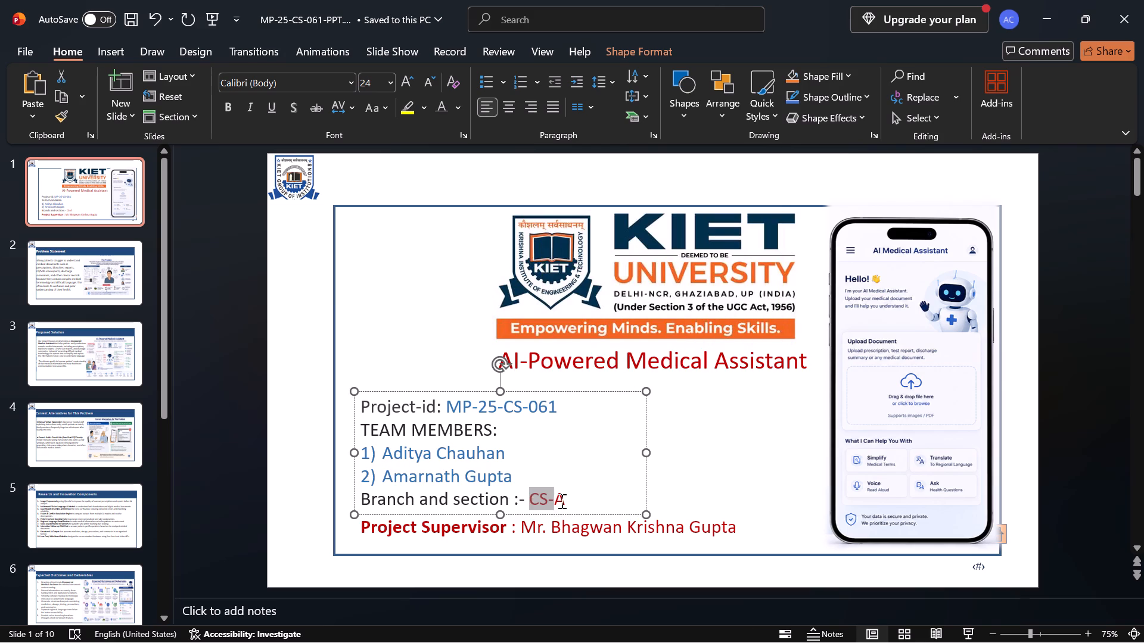
pyautogui.moveTo(570, 500); pyautogui.dragTo(571, 500)
pyautogui.click(757, 472)
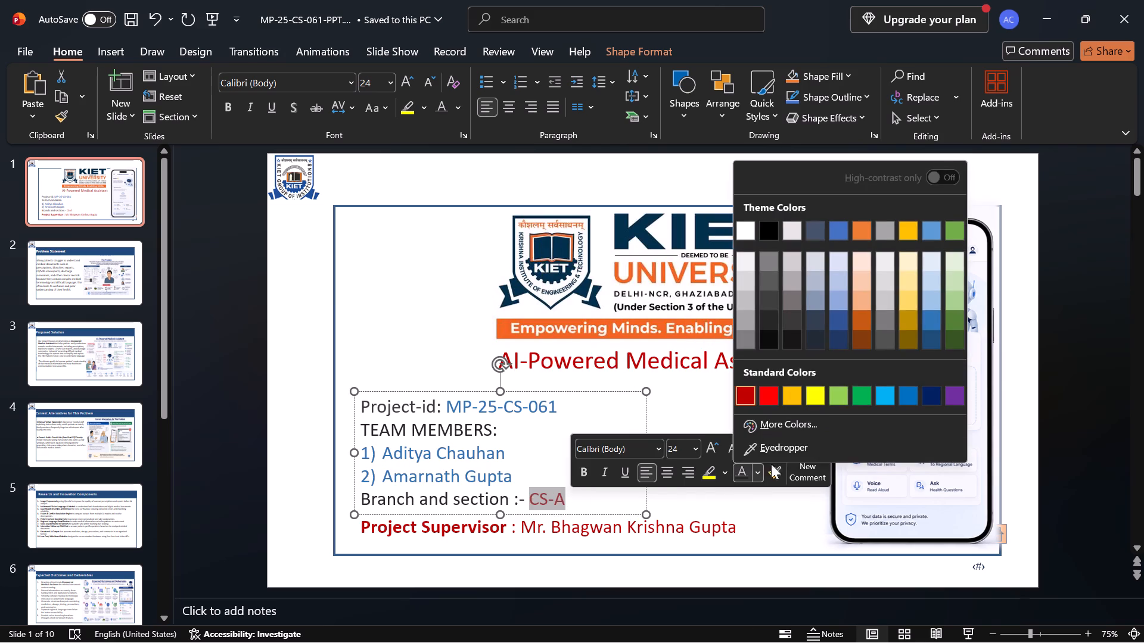
pyautogui.click(929, 320)
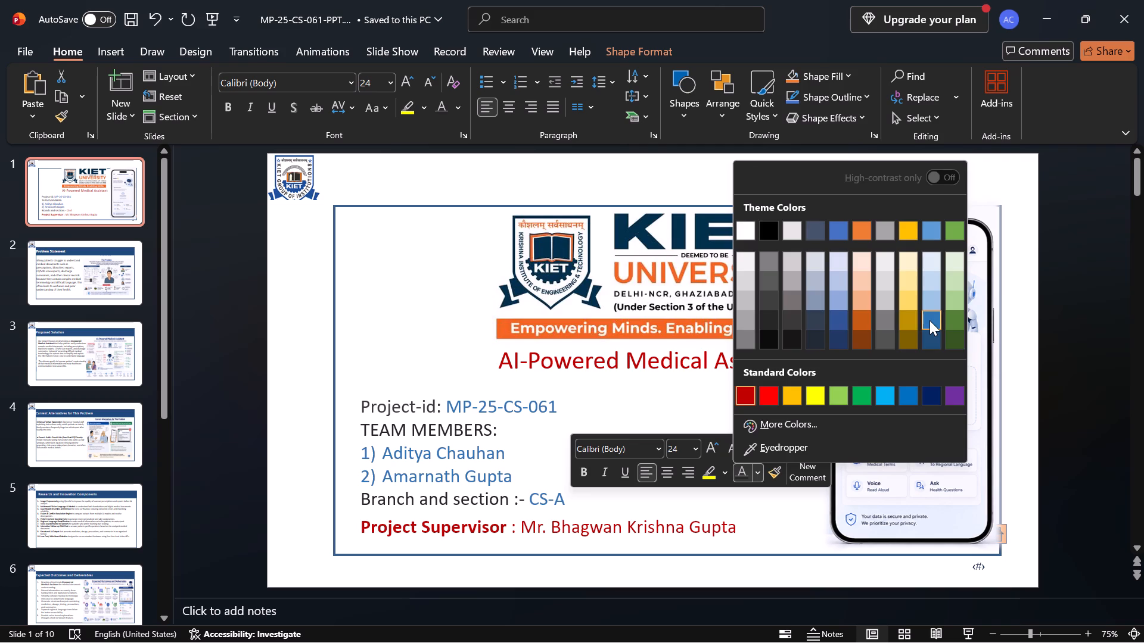
# Change the font colour of the project supervisor's name to the same darker blue theme colour as the section value CS-A.
pyautogui.click(649, 529)
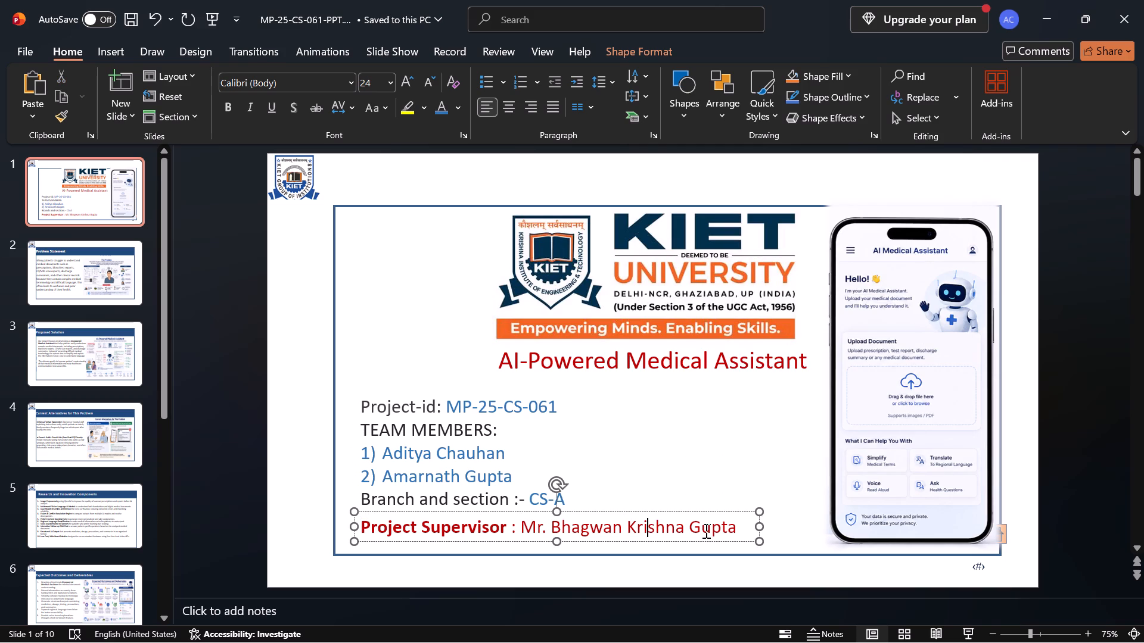
pyautogui.click(736, 527)
pyautogui.moveTo(736, 527); pyautogui.dragTo(532, 529)
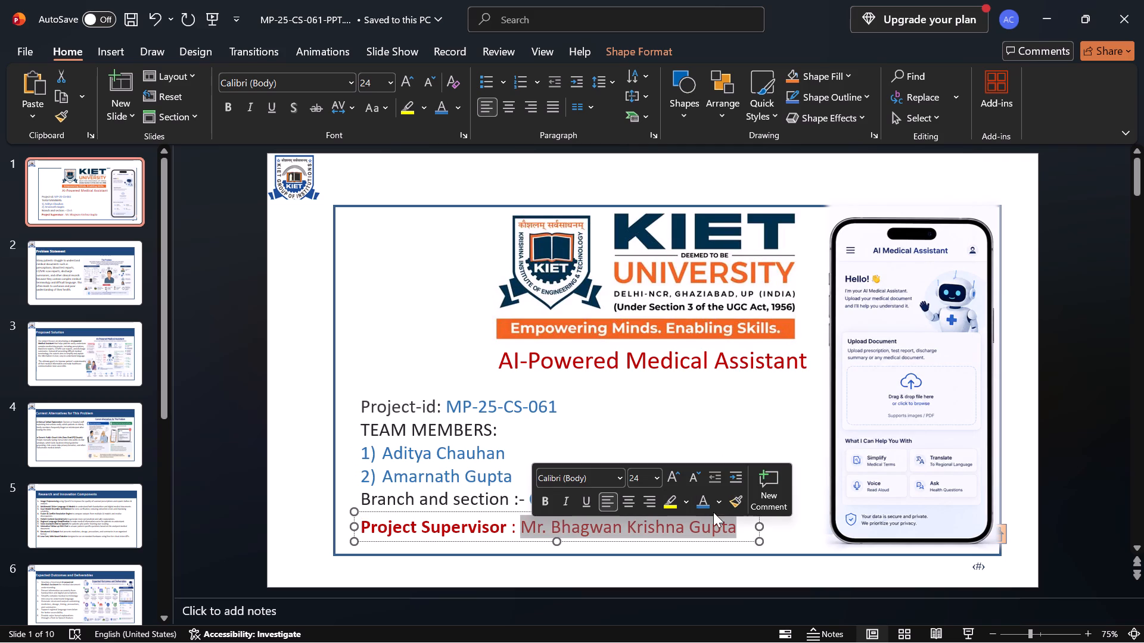
pyautogui.click(719, 501)
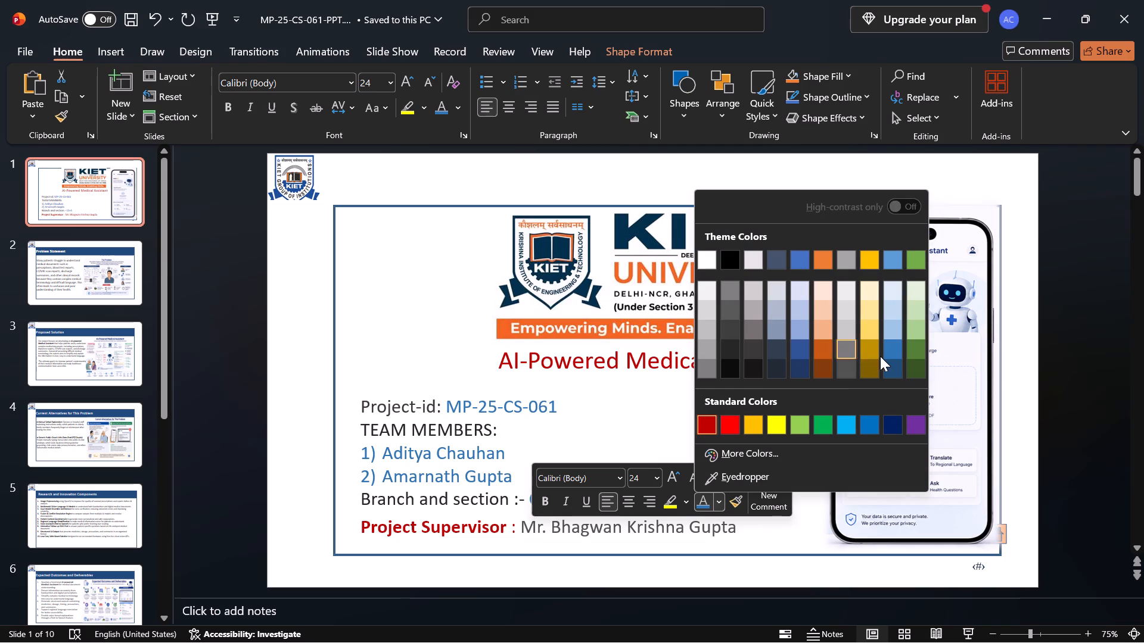
pyautogui.click(891, 357)
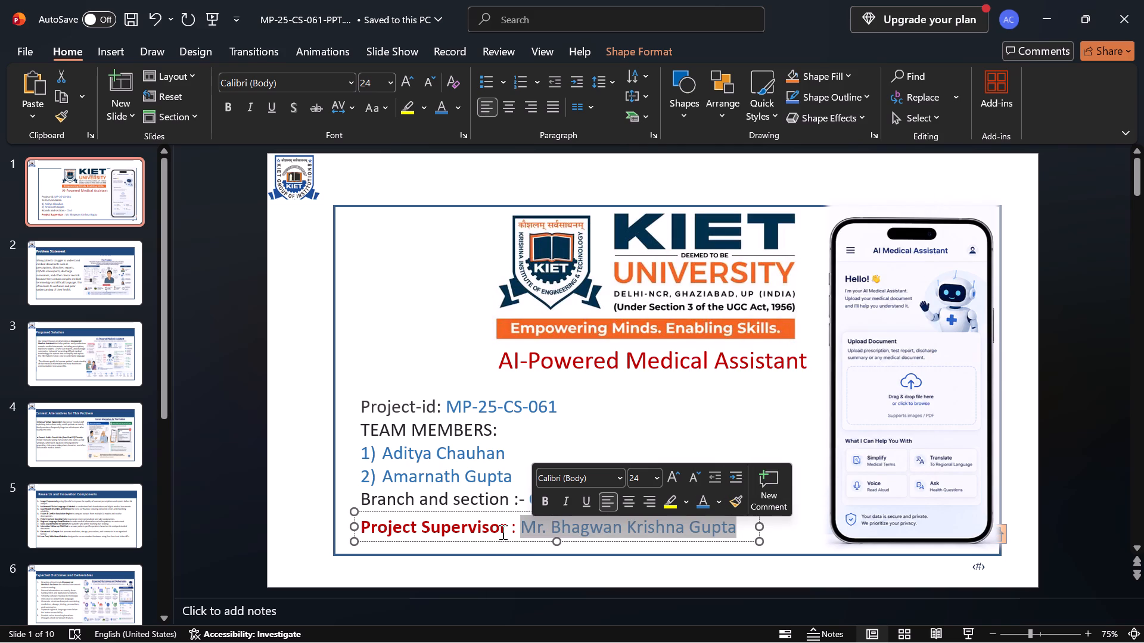
# Change the font colour of the "Project Supervisor :" label to Black, Text 1, Lighter 15%.
pyautogui.moveTo(515, 527); pyautogui.dragTo(363, 525)
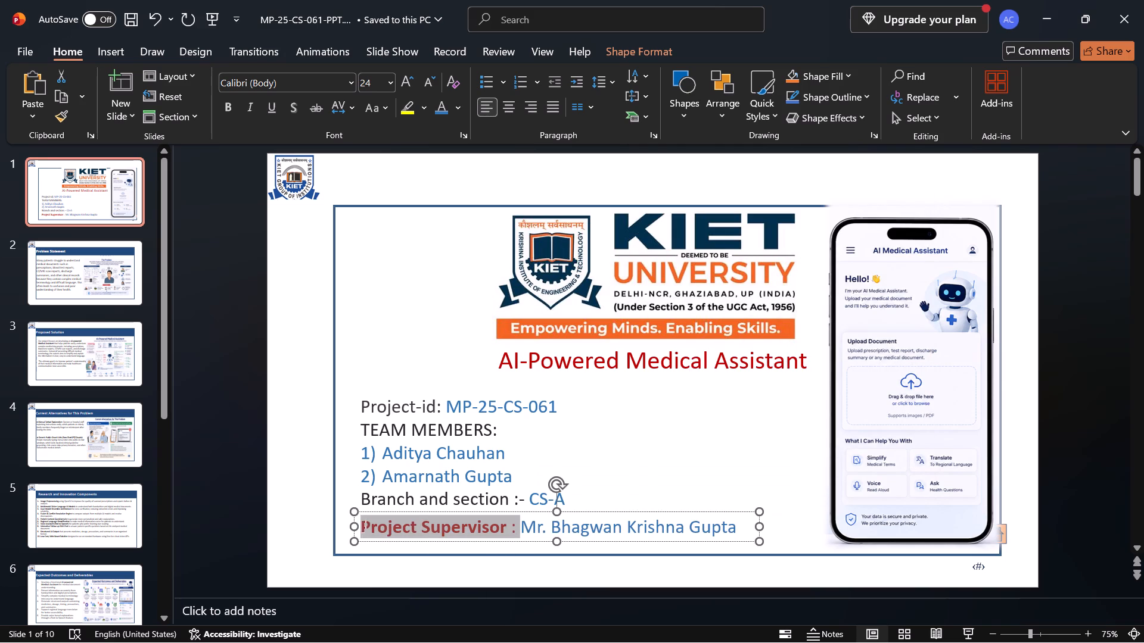
pyautogui.moveTo(363, 525); pyautogui.dragTo(362, 525)
pyautogui.click(551, 498)
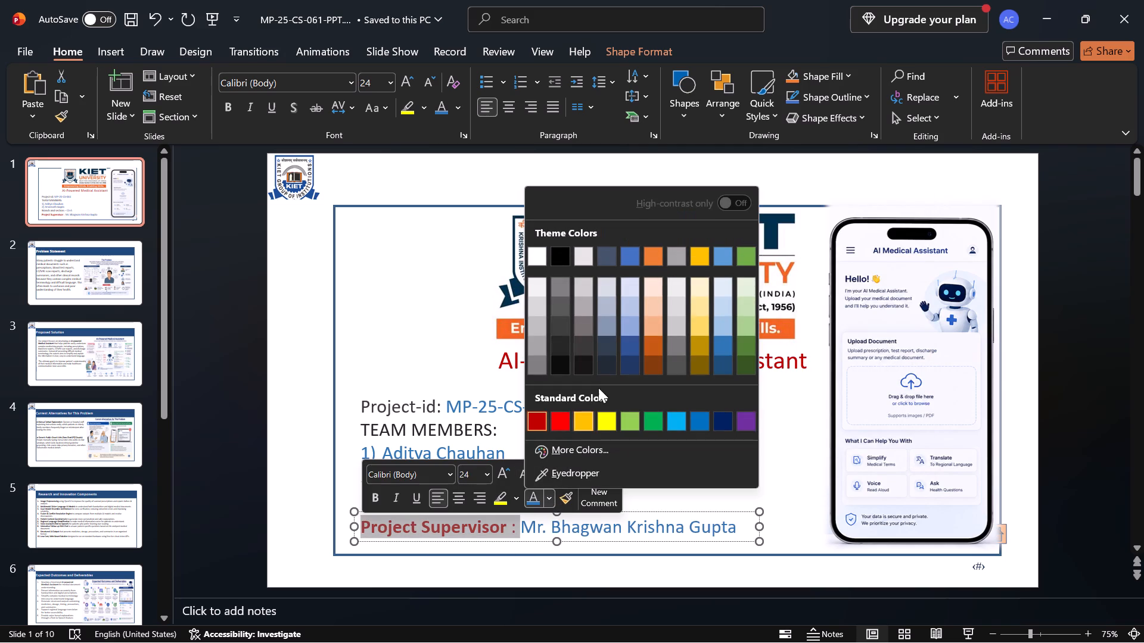
pyautogui.click(567, 348)
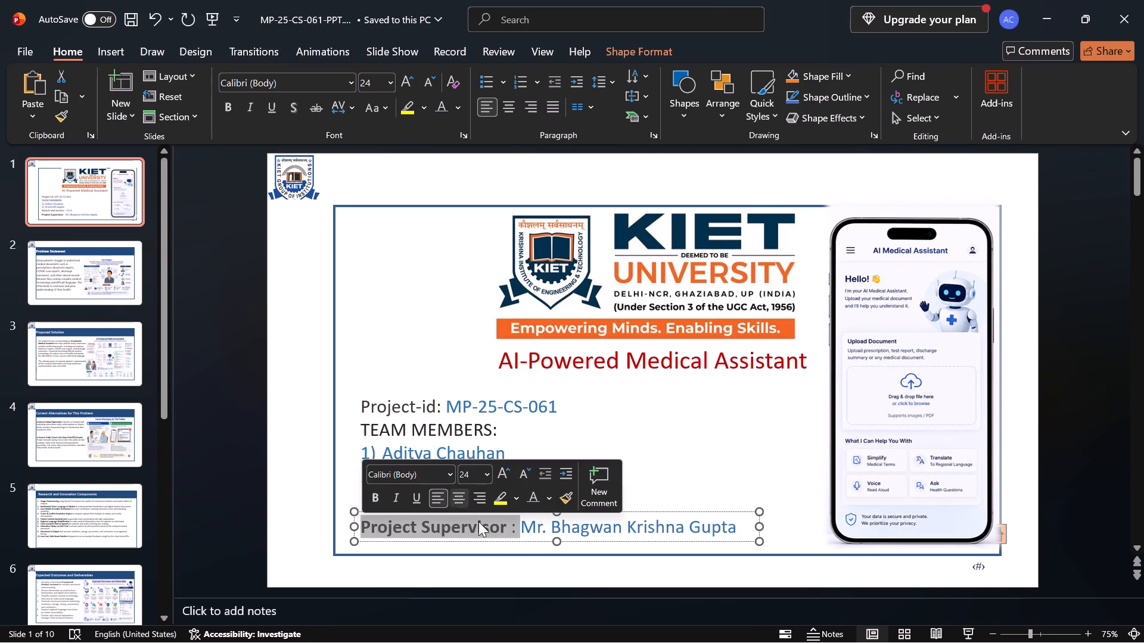
pyautogui.click(554, 500)
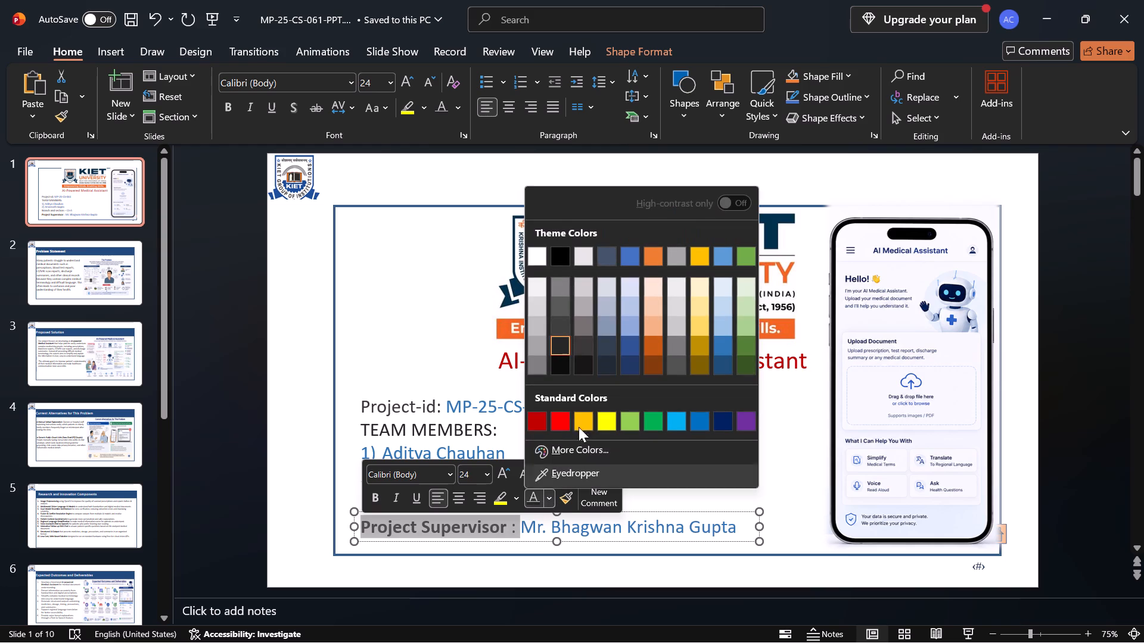
pyautogui.click(562, 350)
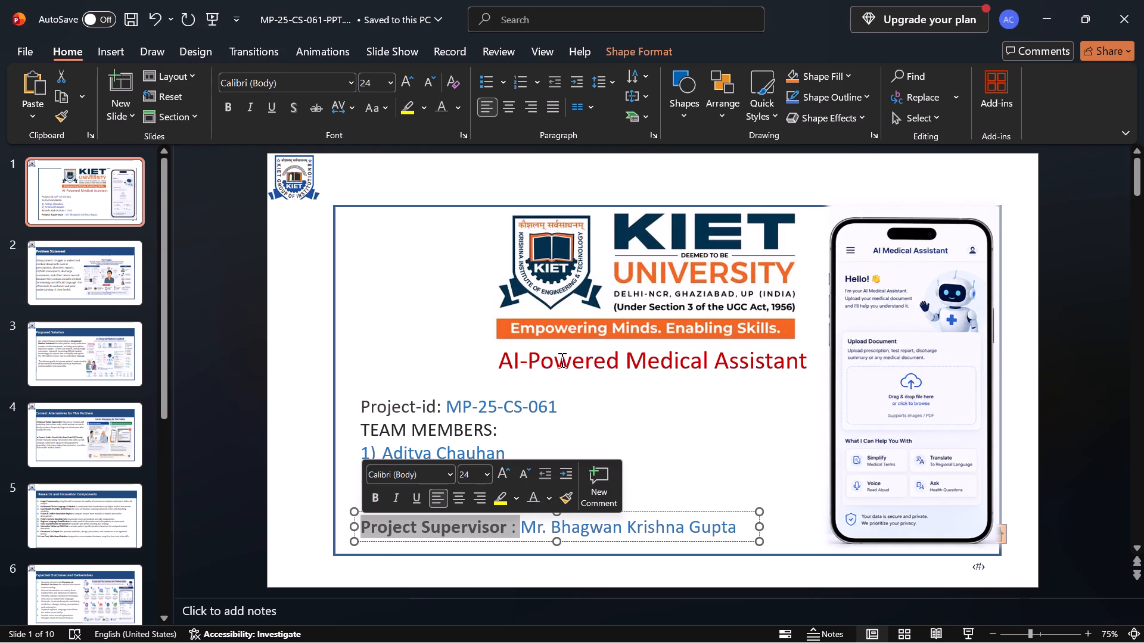
pyautogui.click(225, 480)
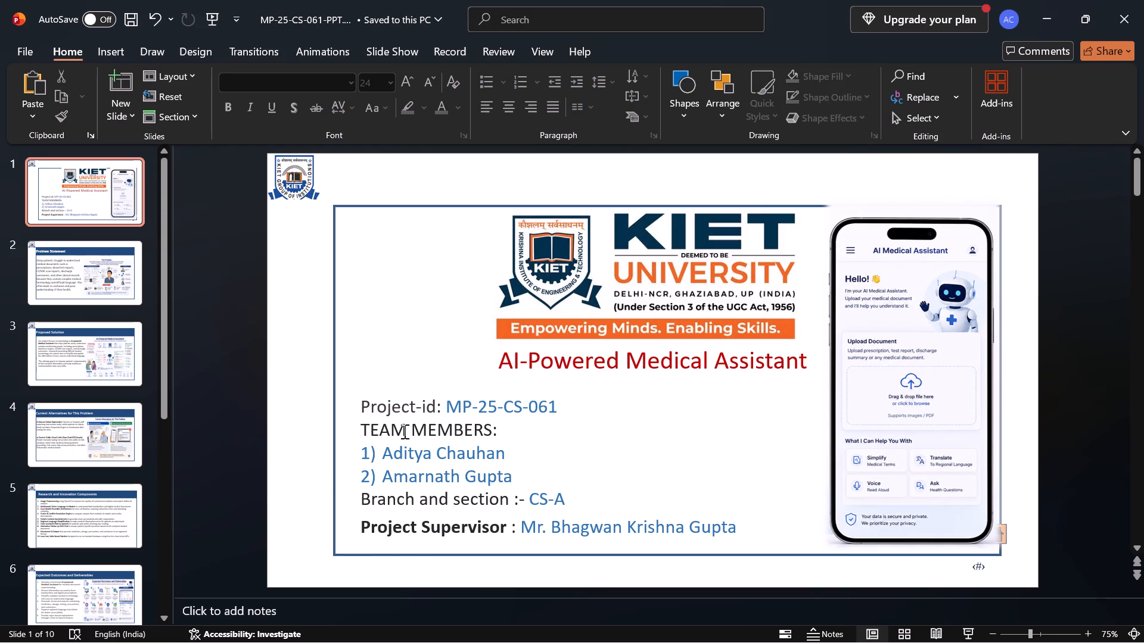
# Make the "Project-id:", "TEAM MEMBERS:" and "Branch and section" labels bold.
pyautogui.moveTo(361, 412); pyautogui.dragTo(444, 413)
pyautogui.click(457, 387)
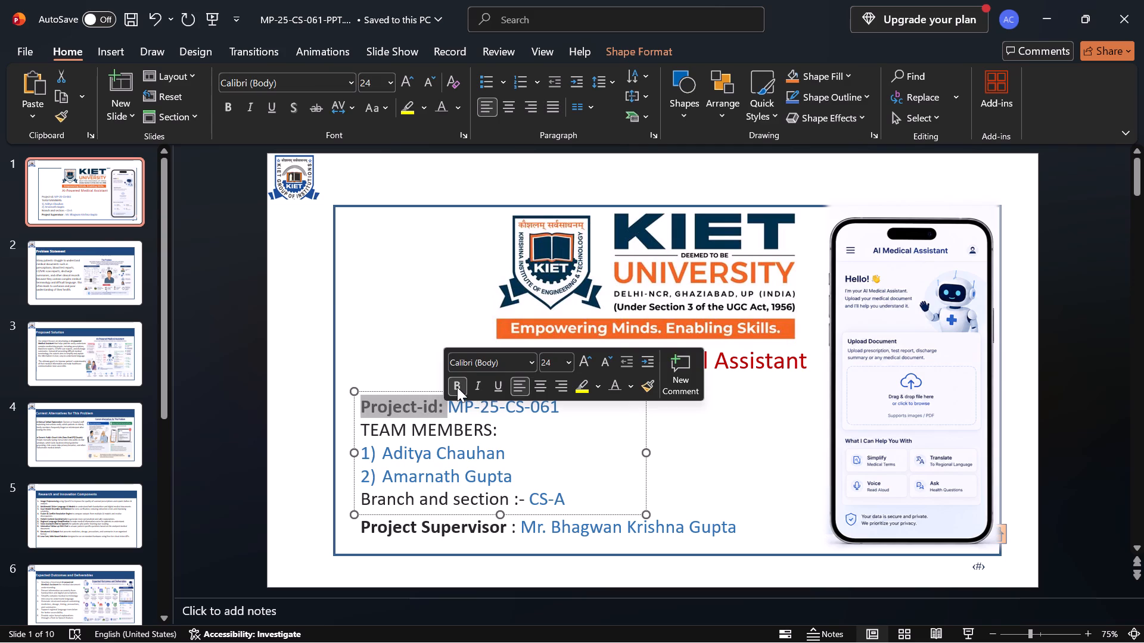
pyautogui.moveTo(362, 434); pyautogui.dragTo(497, 436)
pyautogui.click(509, 410)
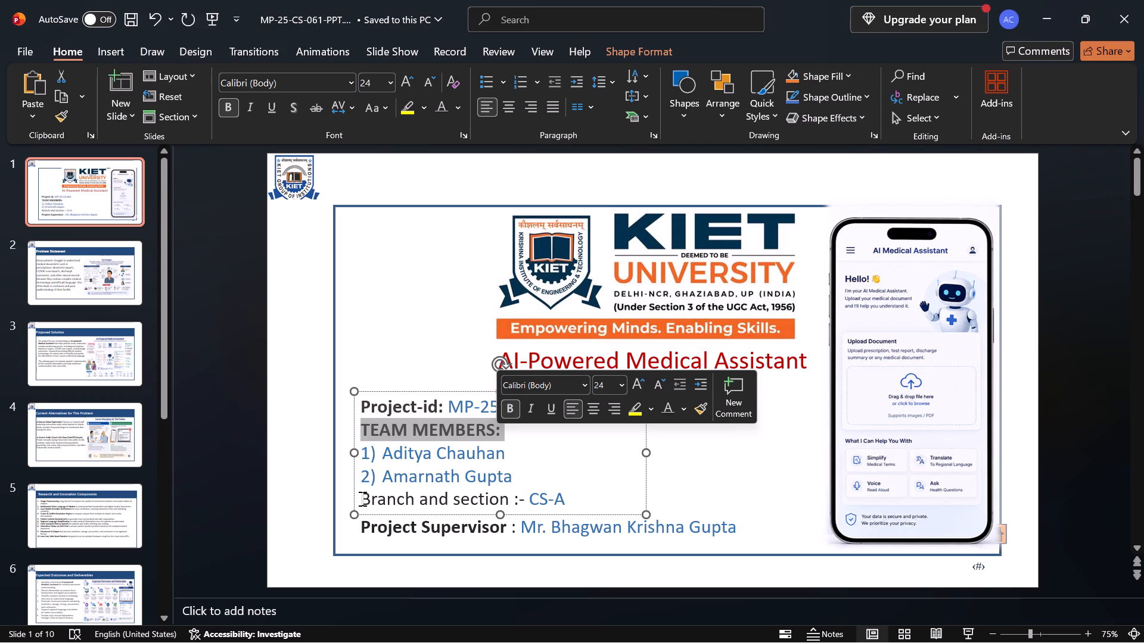
pyautogui.moveTo(361, 498); pyautogui.dragTo(517, 502)
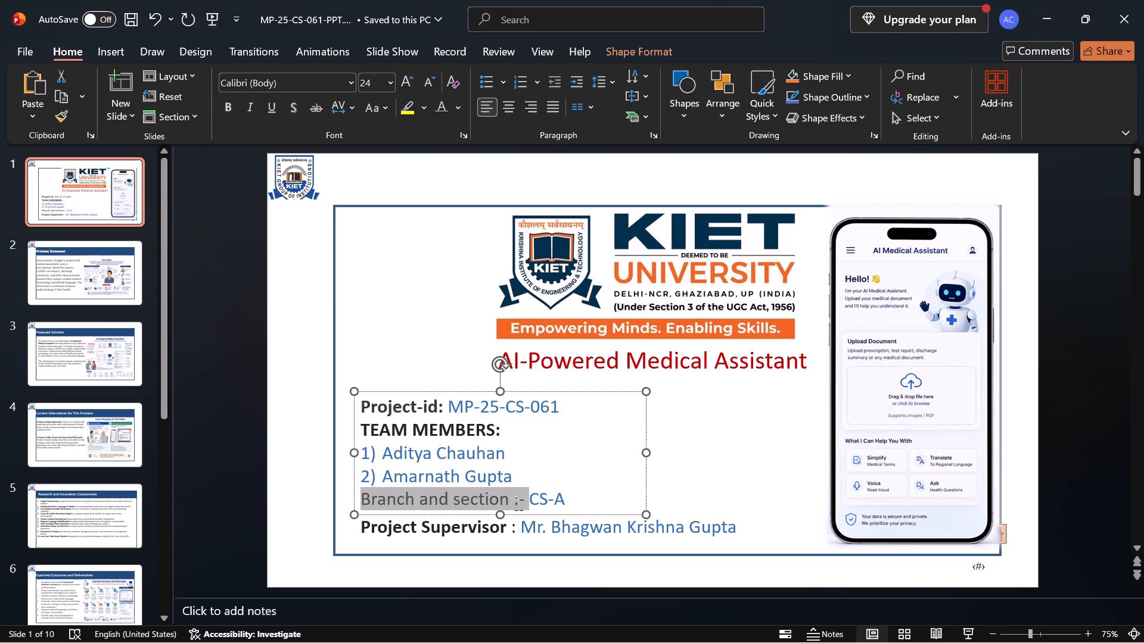
pyautogui.moveTo(517, 502); pyautogui.dragTo(516, 501)
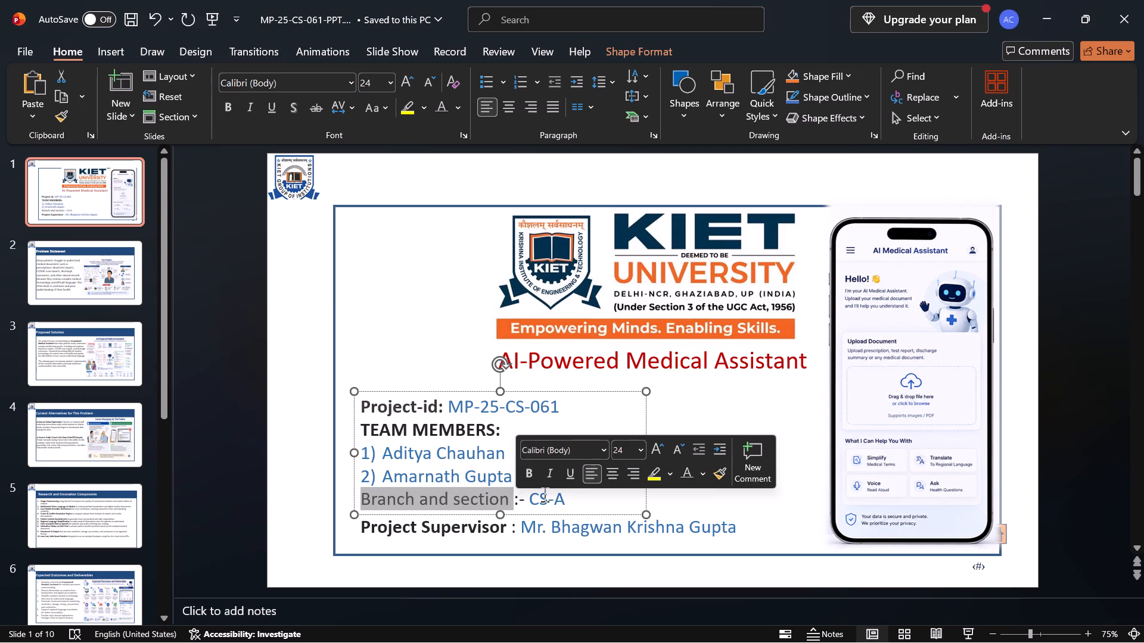
pyautogui.click(531, 472)
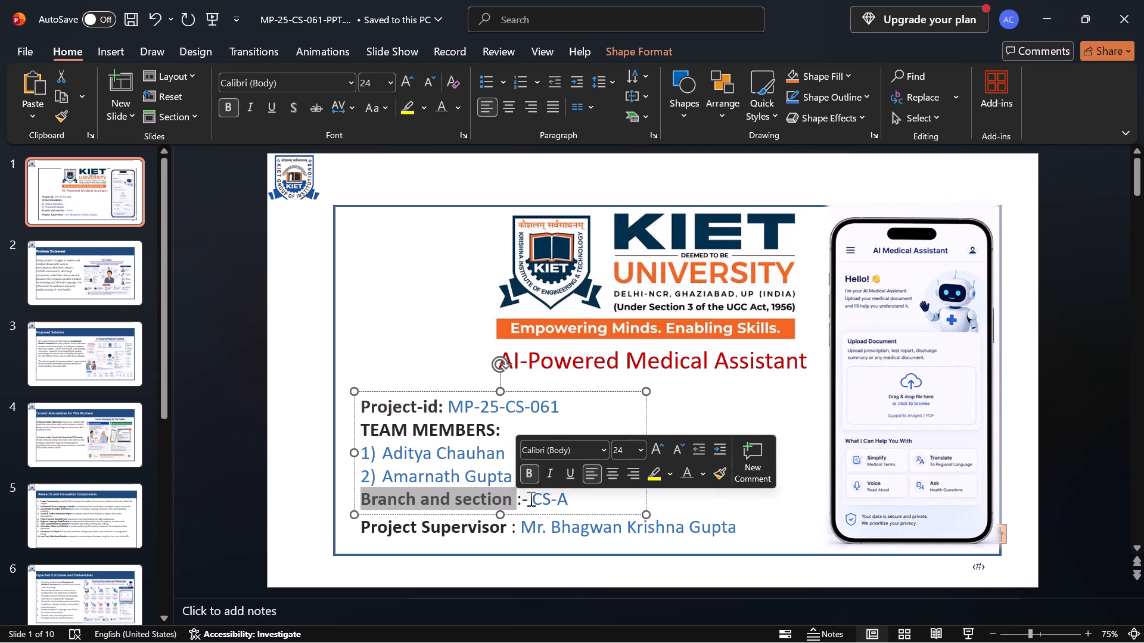
# Delete the hyphen after the colon in the "Branch and section :- CS-A" line.
pyautogui.click(530, 498)
pyautogui.press('BackSpace')
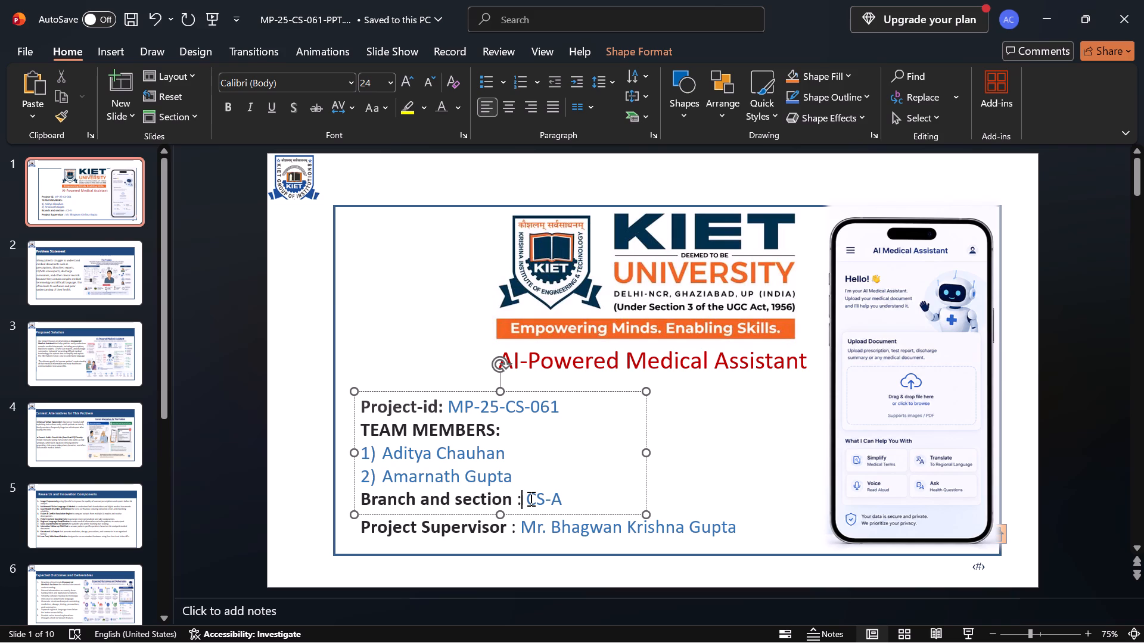
pyautogui.click(748, 460)
pyautogui.press('Escape')
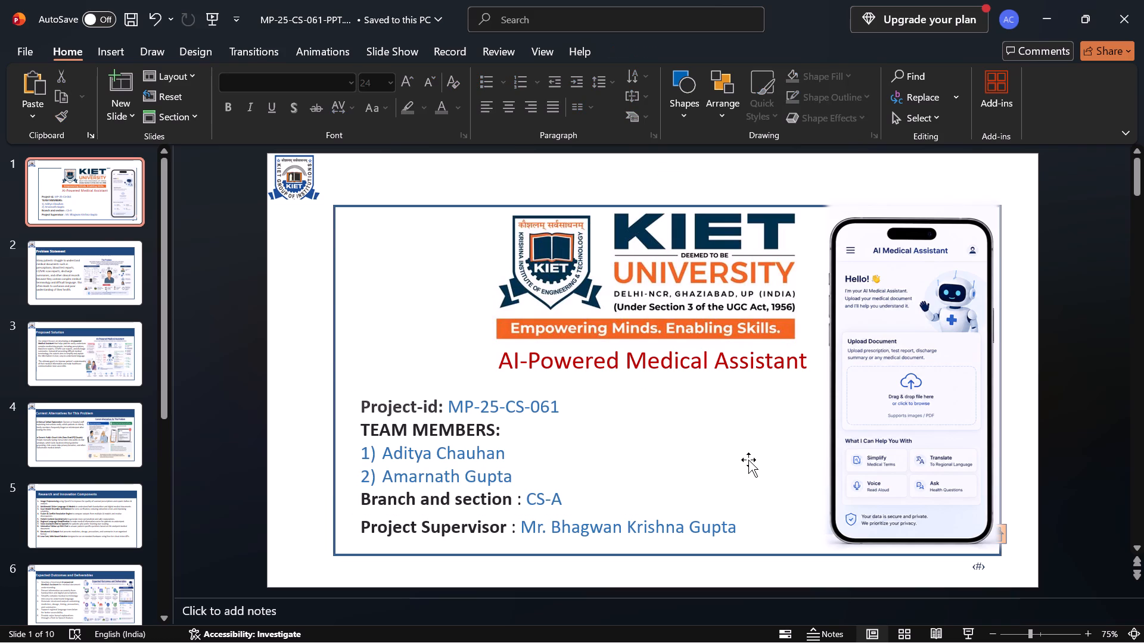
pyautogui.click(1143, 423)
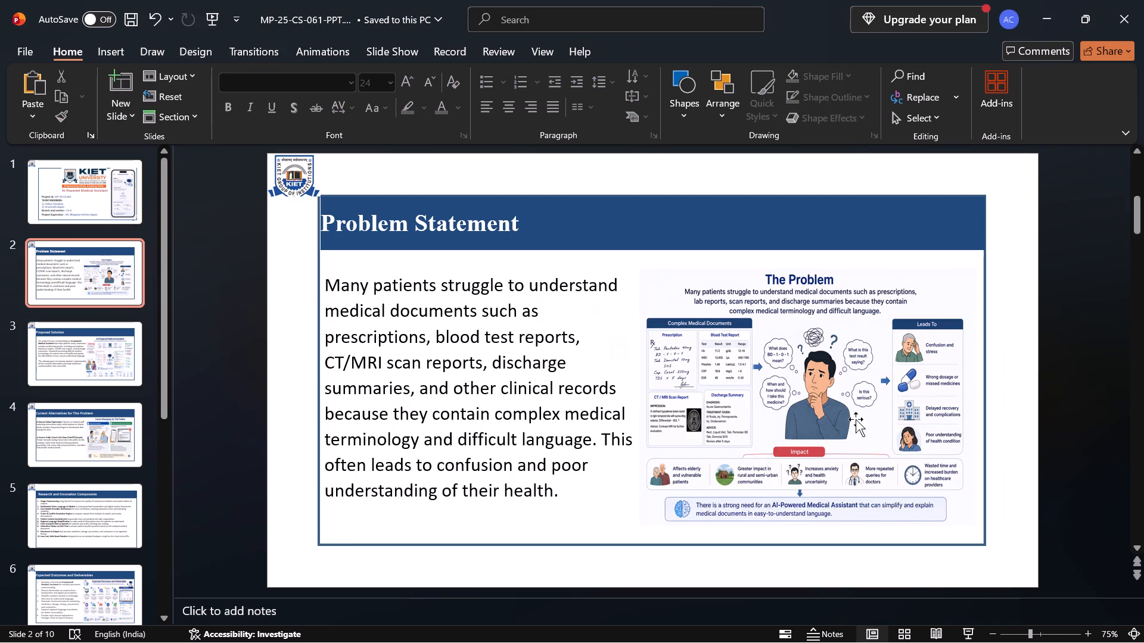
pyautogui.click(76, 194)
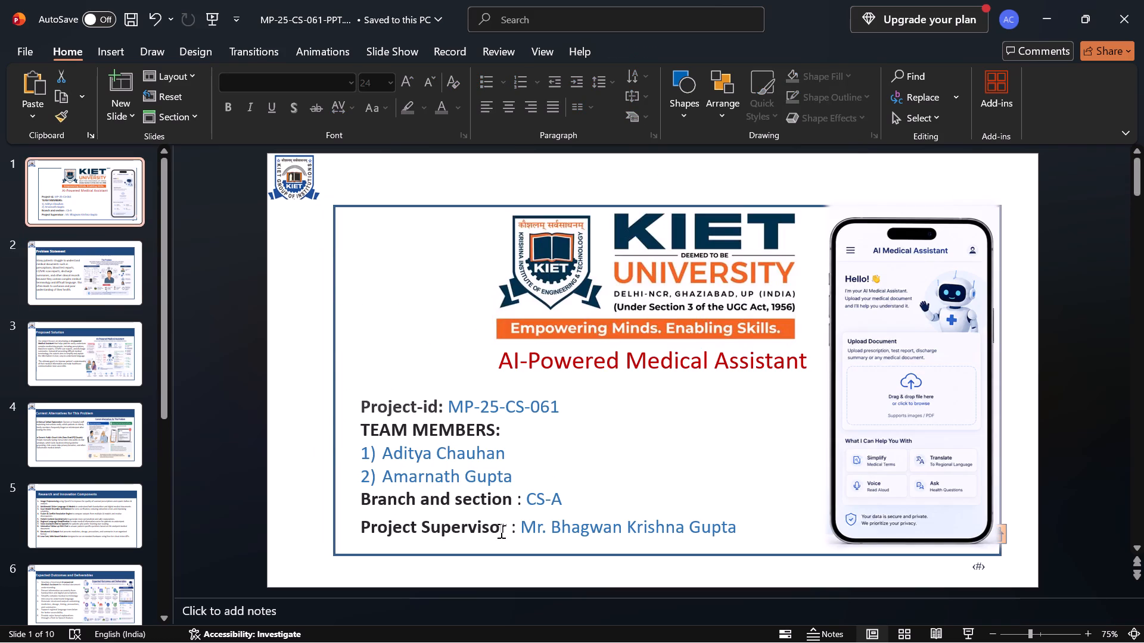
# Copy the whole body paragraph of the Problem Statement slide.
pyautogui.click(96, 276)
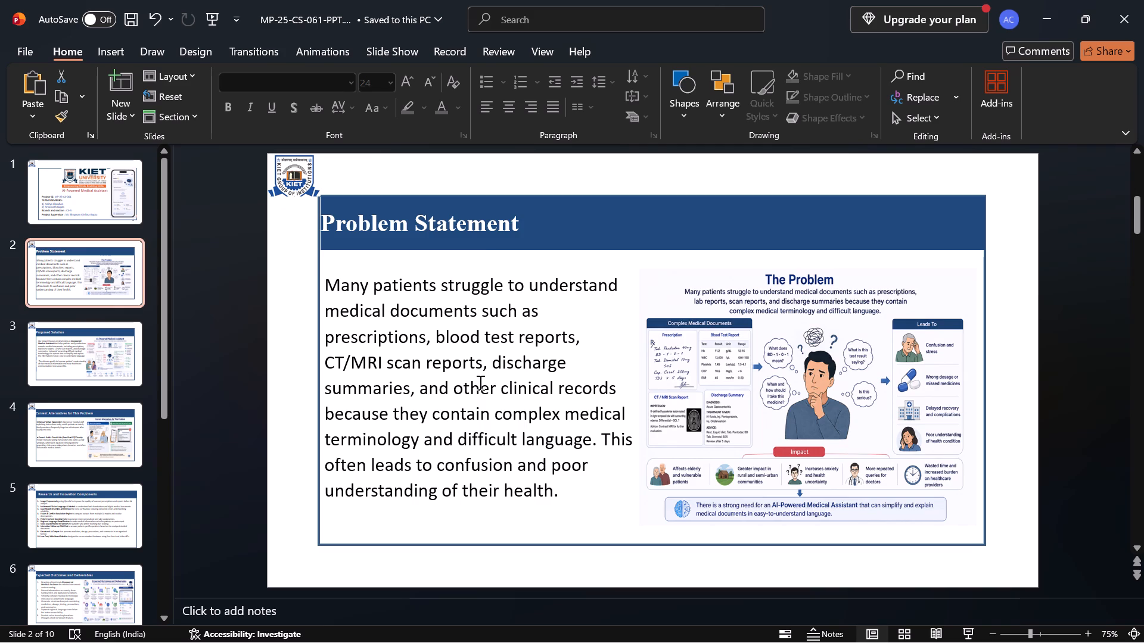
pyautogui.click(479, 382)
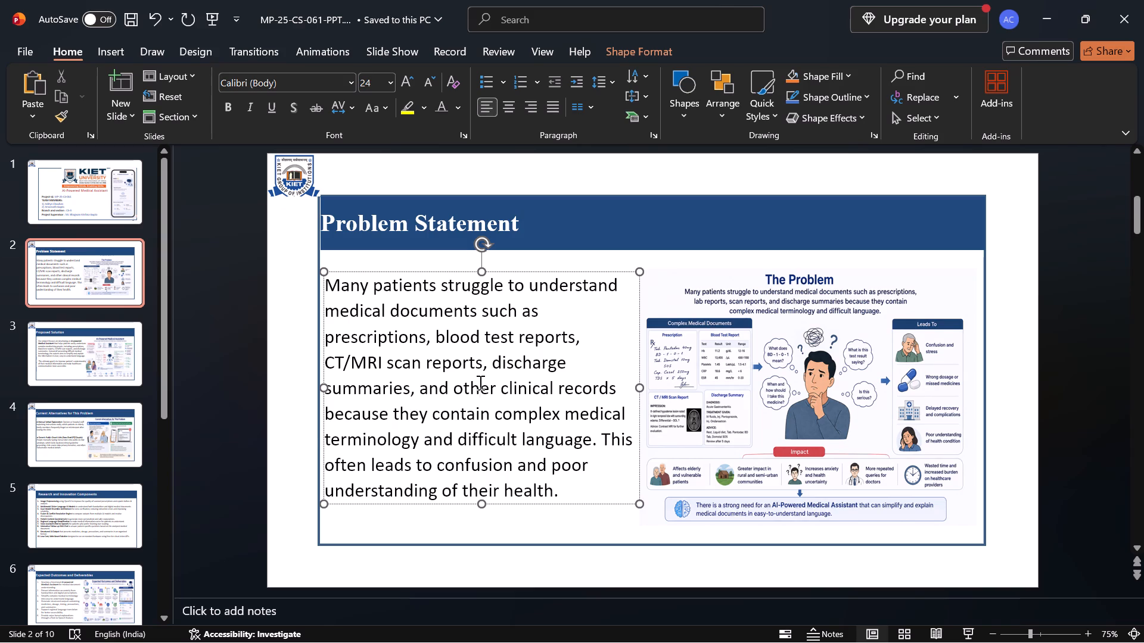
pyautogui.moveTo(562, 493); pyautogui.dragTo(399, 349)
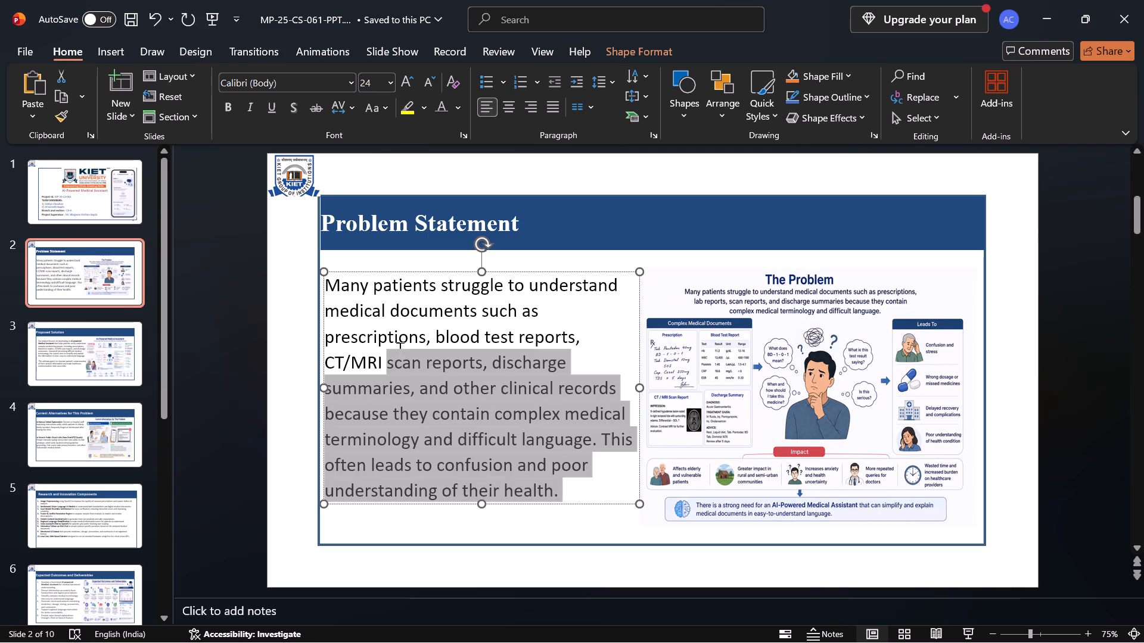
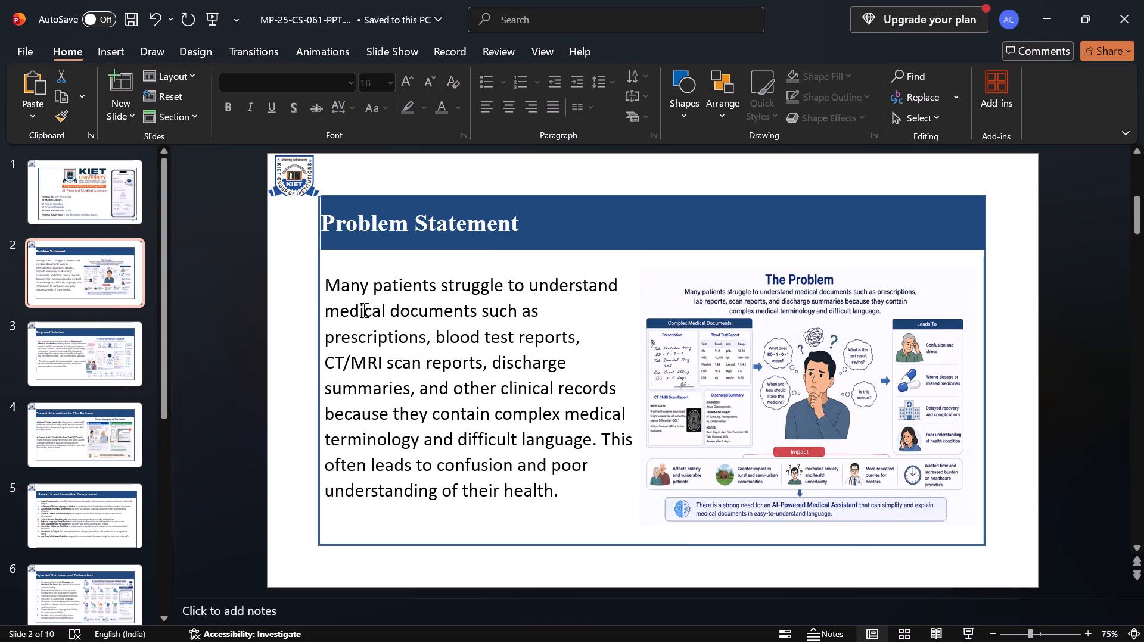
pyautogui.click(892, 437)
pyautogui.press('Delete')
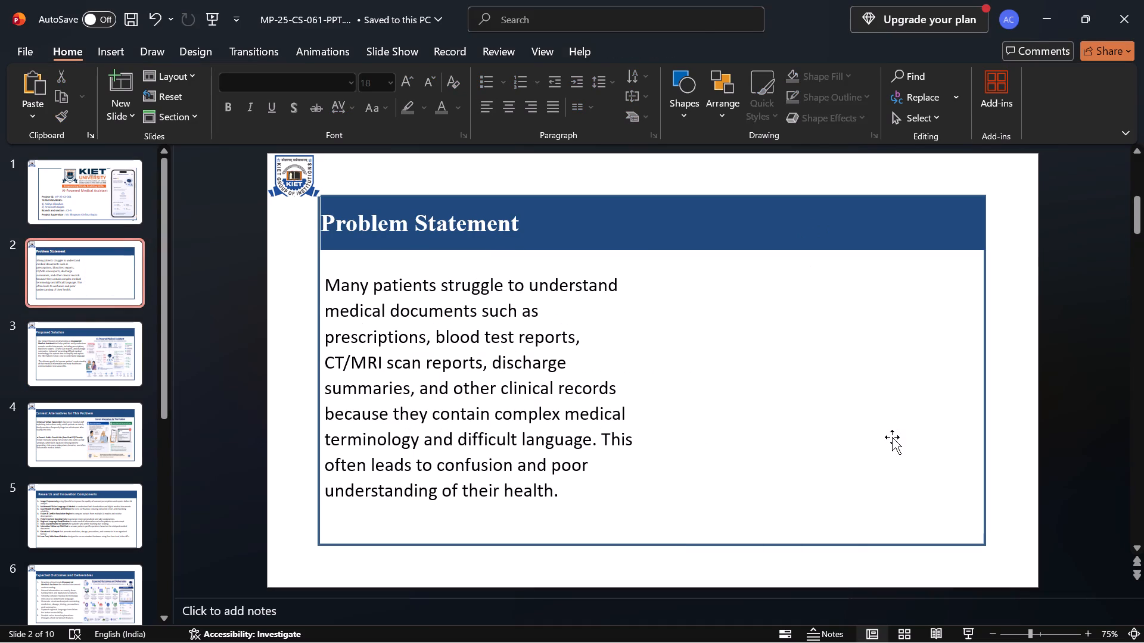
pyautogui.hotkey('ctrl', 'v')
# Shrink the pasted picture to about 8.26 cm by 16.51 cm and place it just below the slide's title bar, against the right side of the content frame.
pyautogui.click(742, 432)
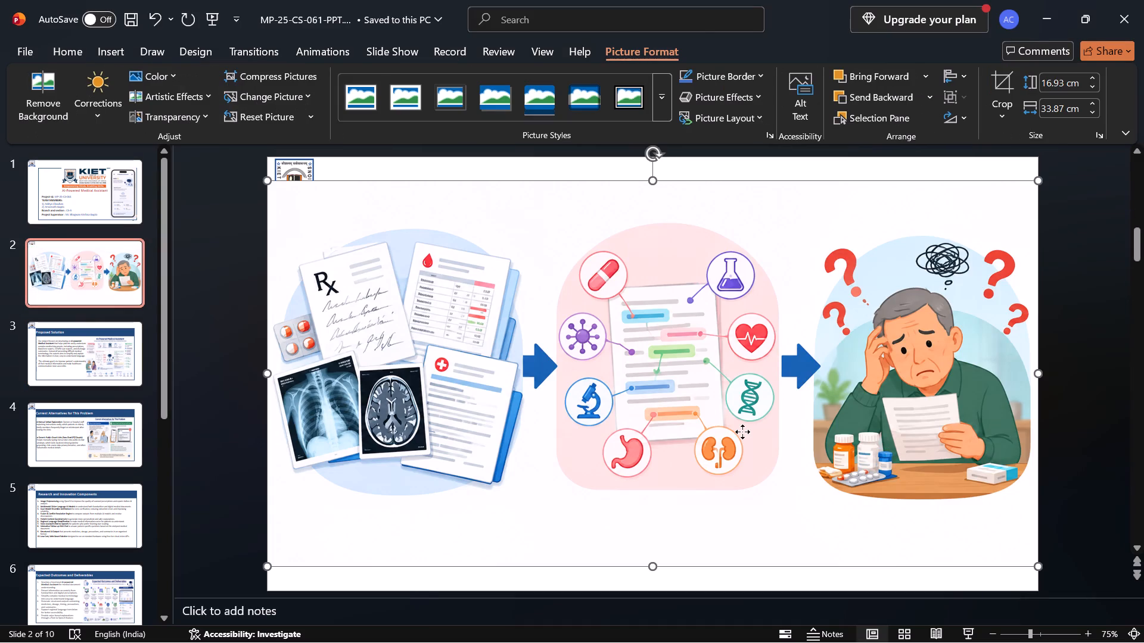
pyautogui.moveTo(1036, 566); pyautogui.dragTo(1034, 565)
pyautogui.moveTo(1034, 565); pyautogui.dragTo(679, 357)
pyautogui.moveTo(468, 296); pyautogui.dragTo(729, 363)
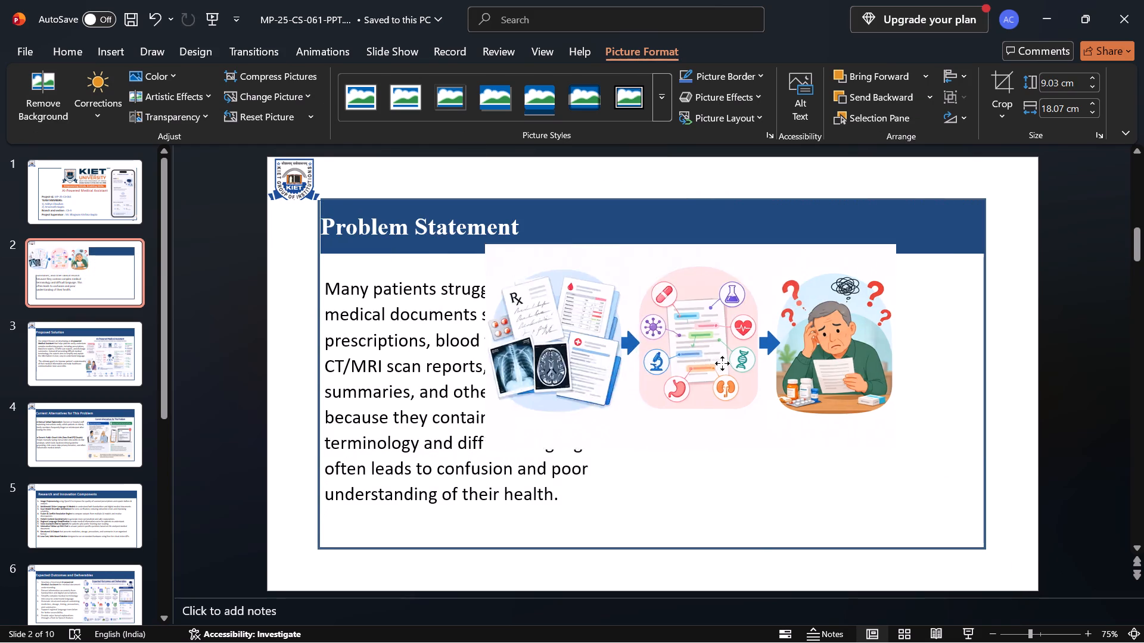
pyautogui.moveTo(729, 363); pyautogui.dragTo(767, 364)
pyautogui.moveTo(978, 453); pyautogui.dragTo(972, 451)
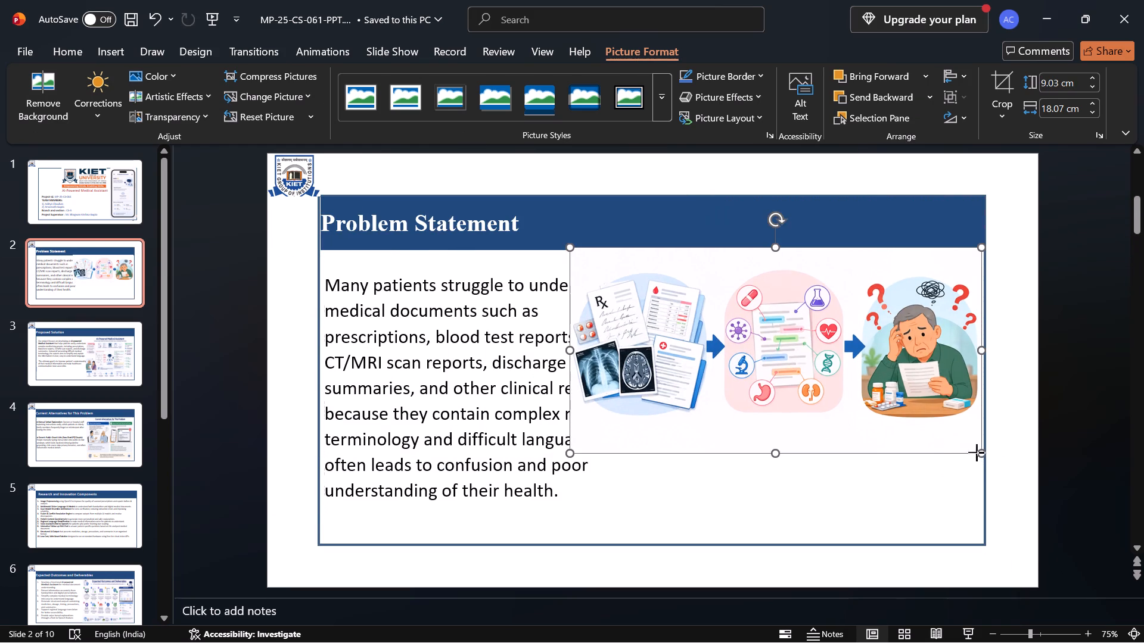
pyautogui.moveTo(972, 451); pyautogui.dragTo(916, 435)
pyautogui.moveTo(809, 374); pyautogui.dragTo(837, 380)
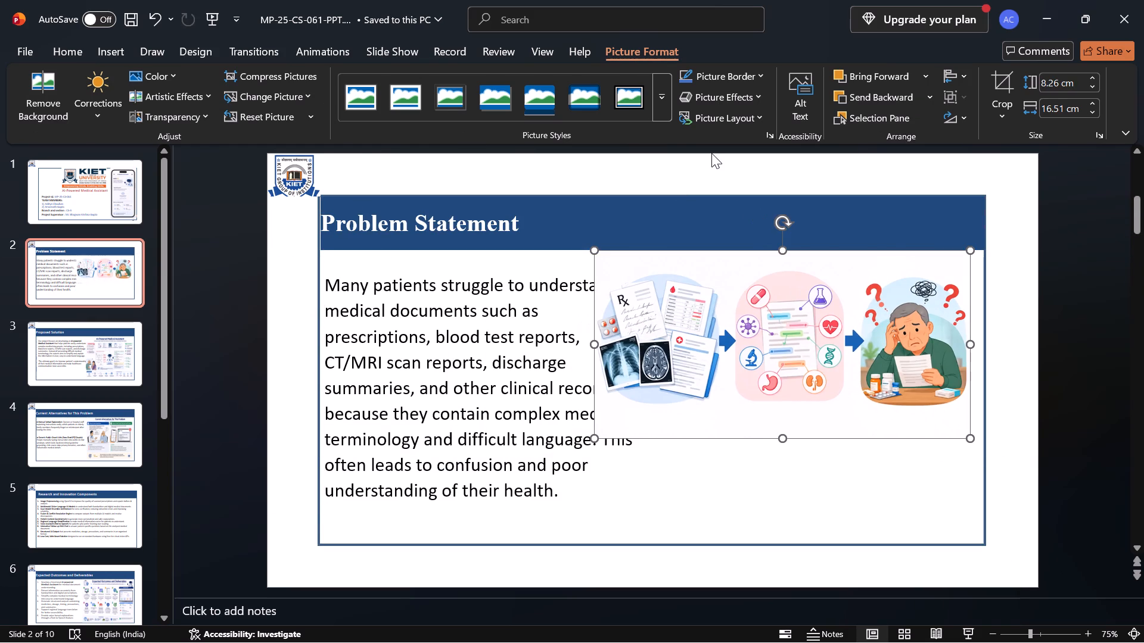
# Apply the picture style with a rounded black bevelled frame and a reflection to the new picture.
pyautogui.click(659, 105)
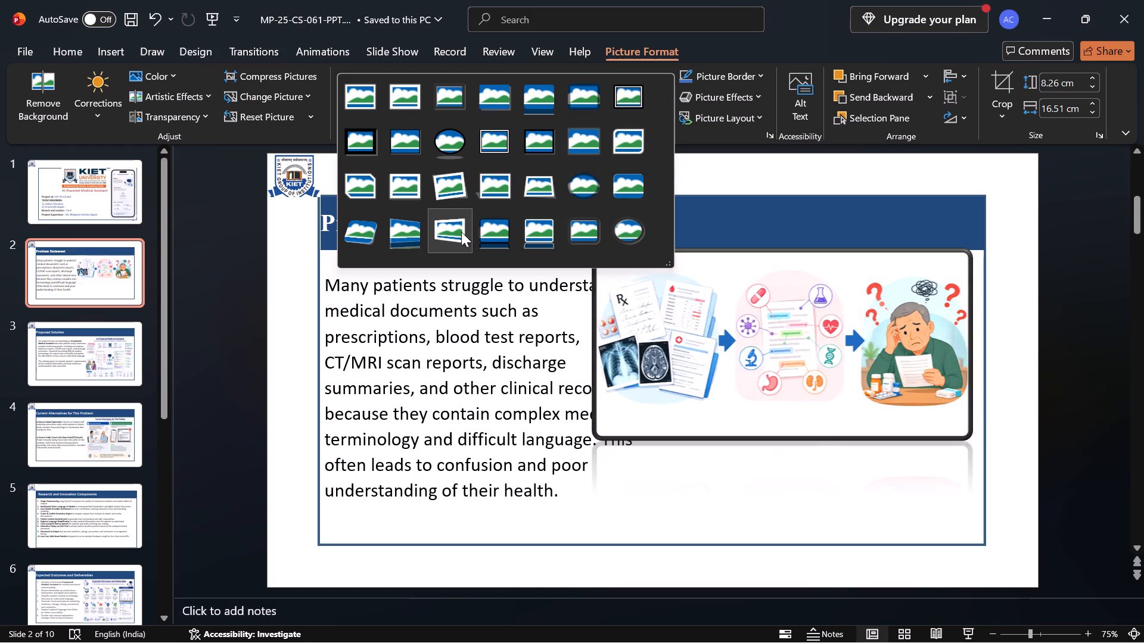
pyautogui.click(482, 233)
pyautogui.click(681, 400)
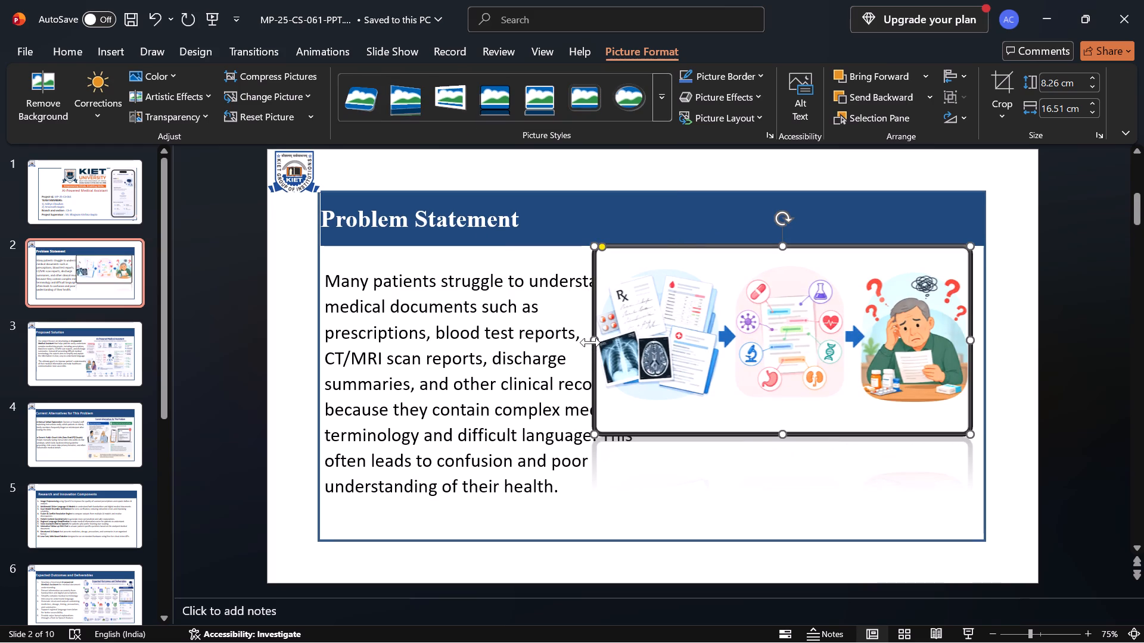
# Narrow the picture to about 12.68 cm wide and position it beside the paragraph, clear of the text.
pyautogui.moveTo(592, 343); pyautogui.dragTo(682, 360)
pyautogui.moveTo(794, 364); pyautogui.dragTo(781, 386)
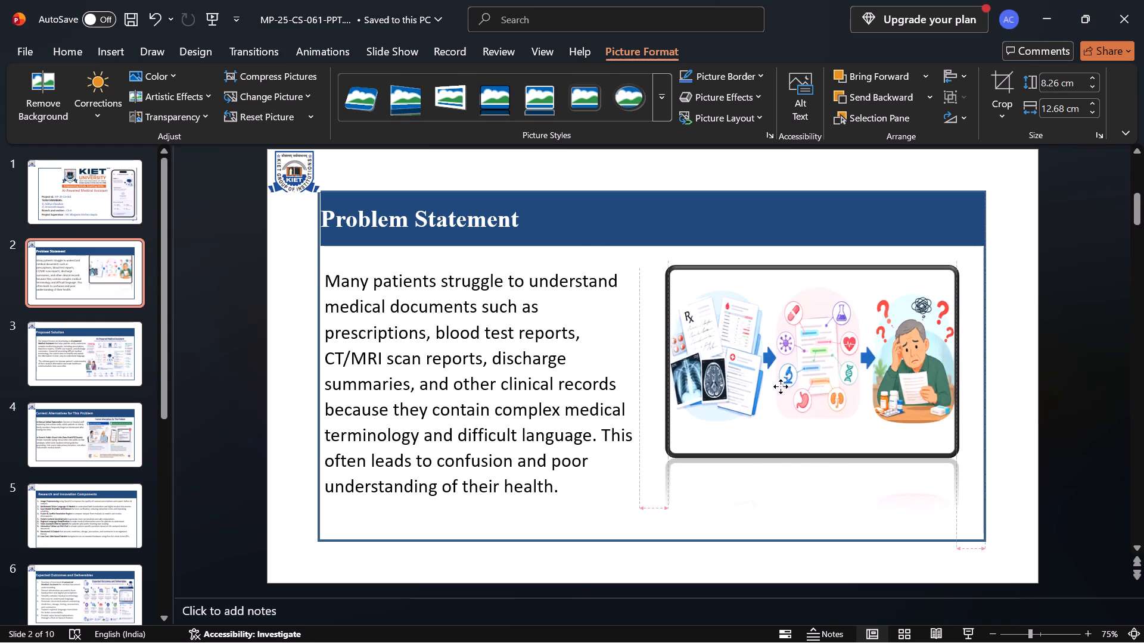
pyautogui.moveTo(781, 386); pyautogui.dragTo(781, 389)
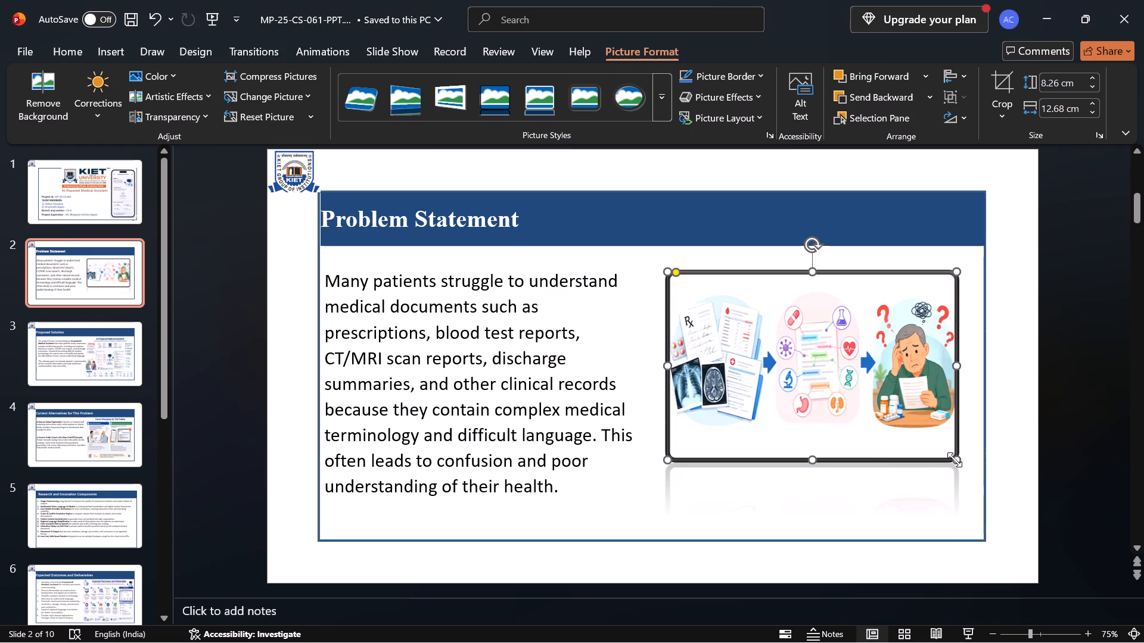
# Enlarge the Problem Statement picture to about 9.22 cm by 14.16 cm and position it beside the paragraph, inside the content frame.
pyautogui.moveTo(955, 460); pyautogui.dragTo(984, 482)
pyautogui.moveTo(878, 412); pyautogui.dragTo(857, 412)
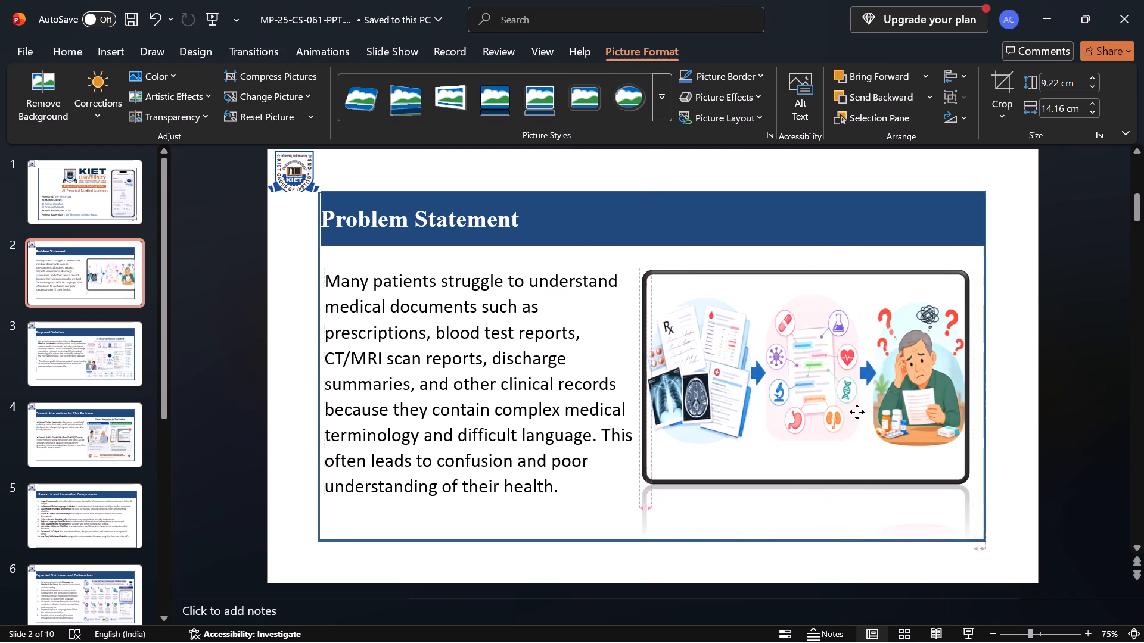
pyautogui.moveTo(857, 412); pyautogui.dragTo(855, 412)
# Narrow the Problem Statement paragraph's text box slightly so it clears the picture while keeping the line breaks.
pyautogui.click(621, 433)
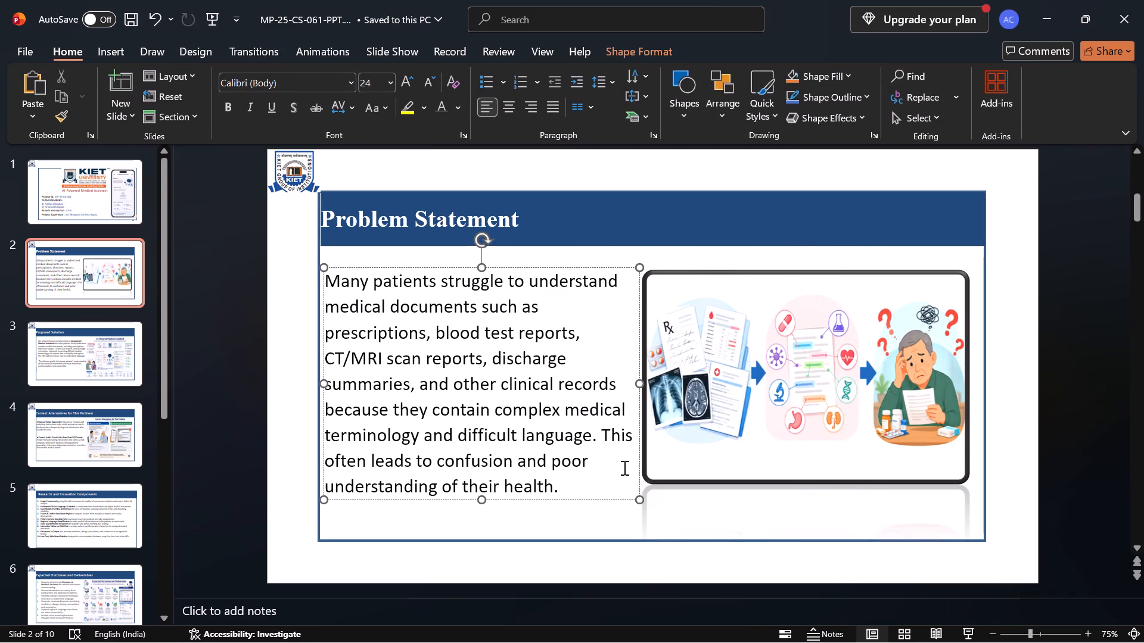
pyautogui.moveTo(639, 498); pyautogui.dragTo(629, 493)
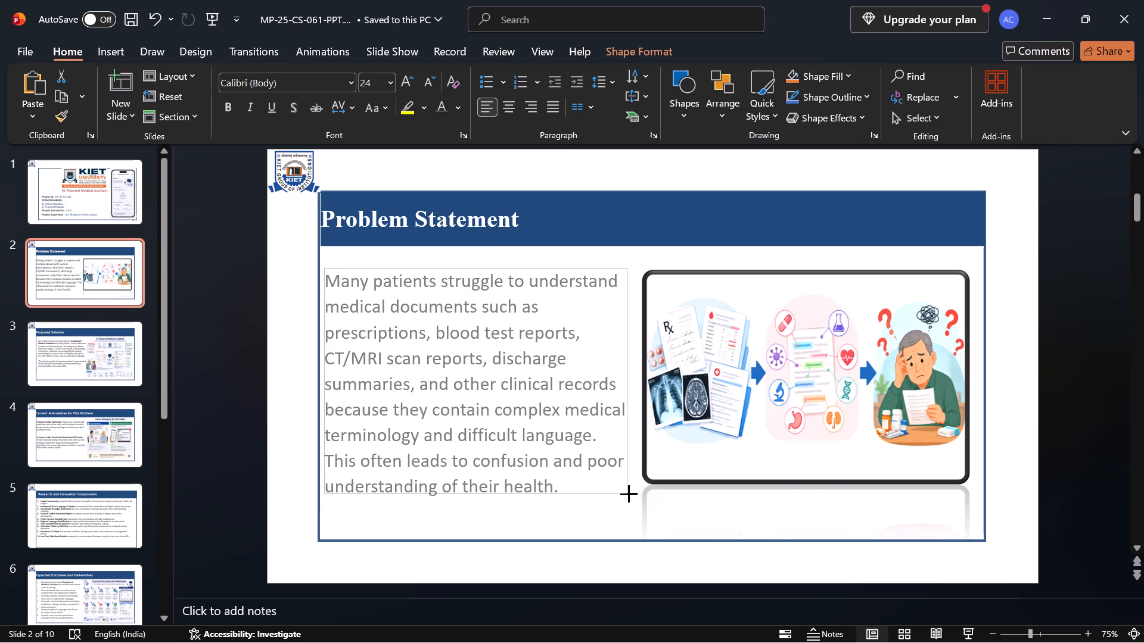
pyautogui.moveTo(629, 493); pyautogui.dragTo(636, 448)
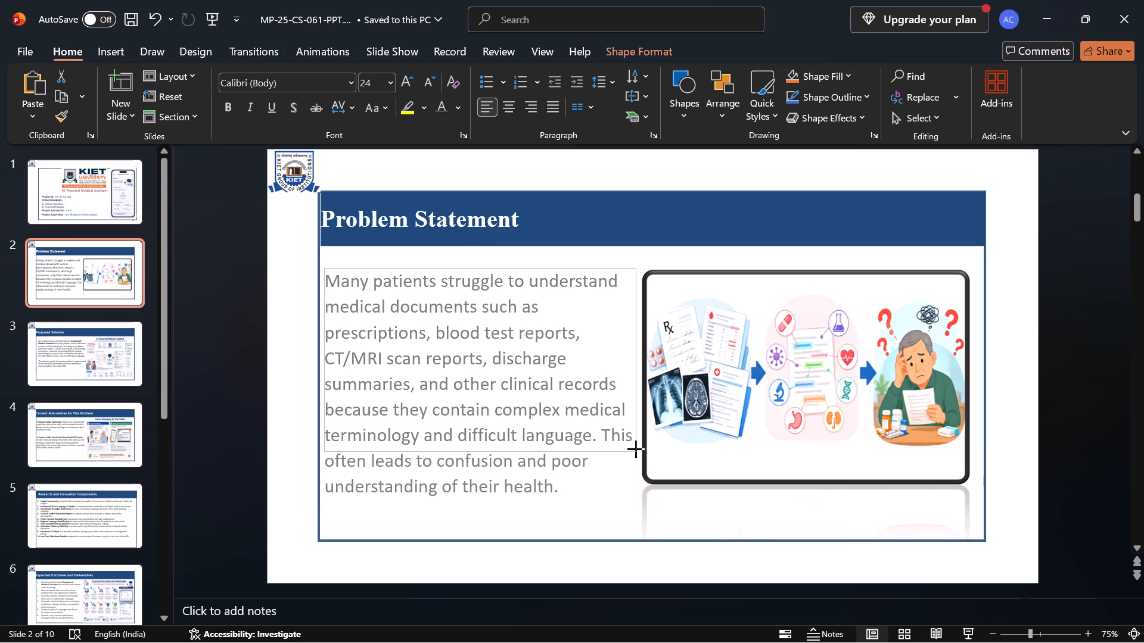
pyautogui.moveTo(636, 448); pyautogui.dragTo(635, 439)
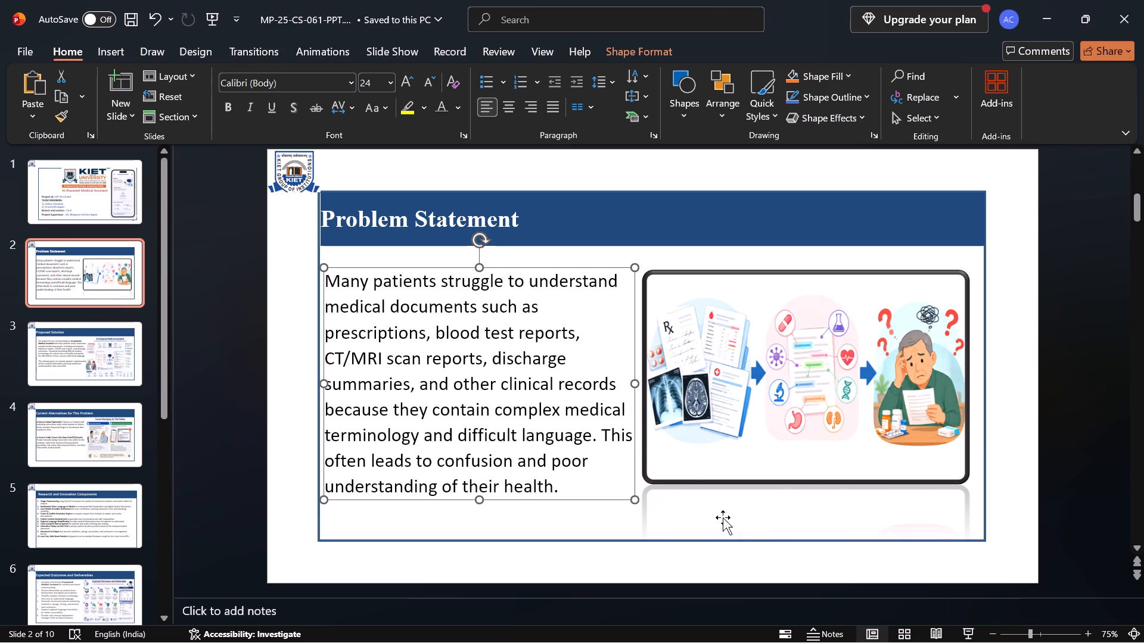
pyautogui.click(723, 517)
pyautogui.click(1090, 461)
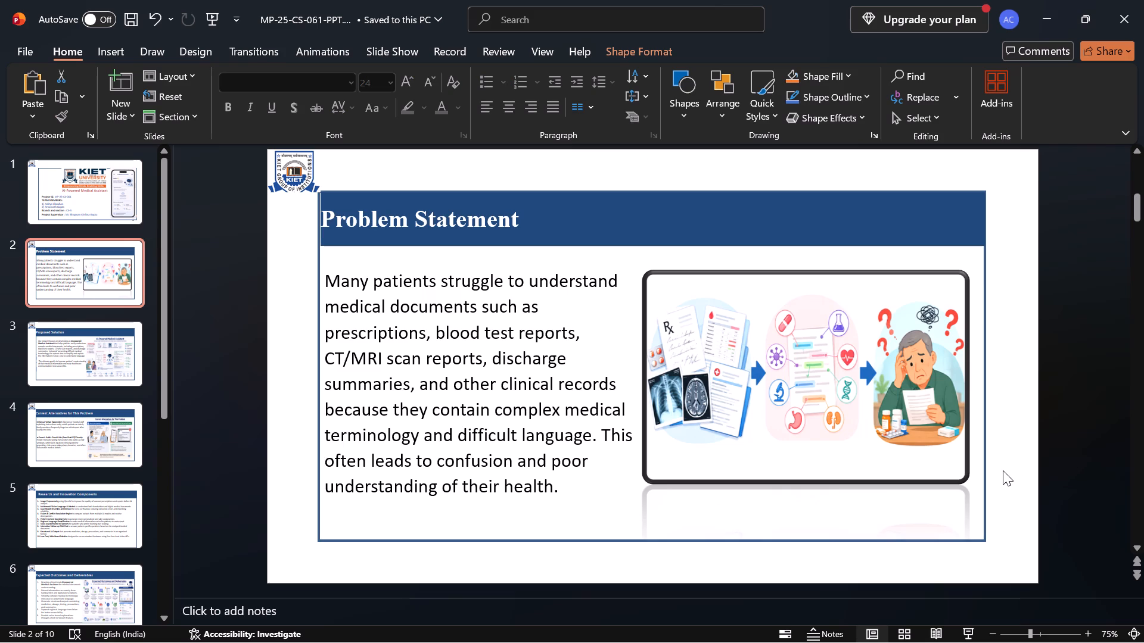
# Copy both body paragraphs of the Proposed Solution slide.
pyautogui.press('Down')
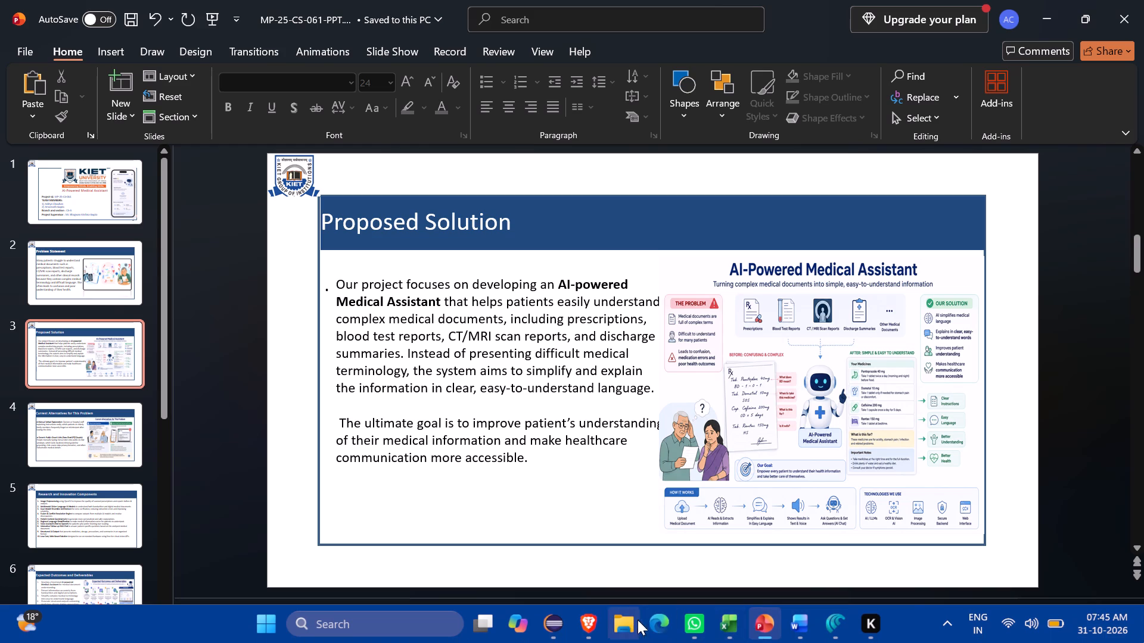
pyautogui.click(473, 429)
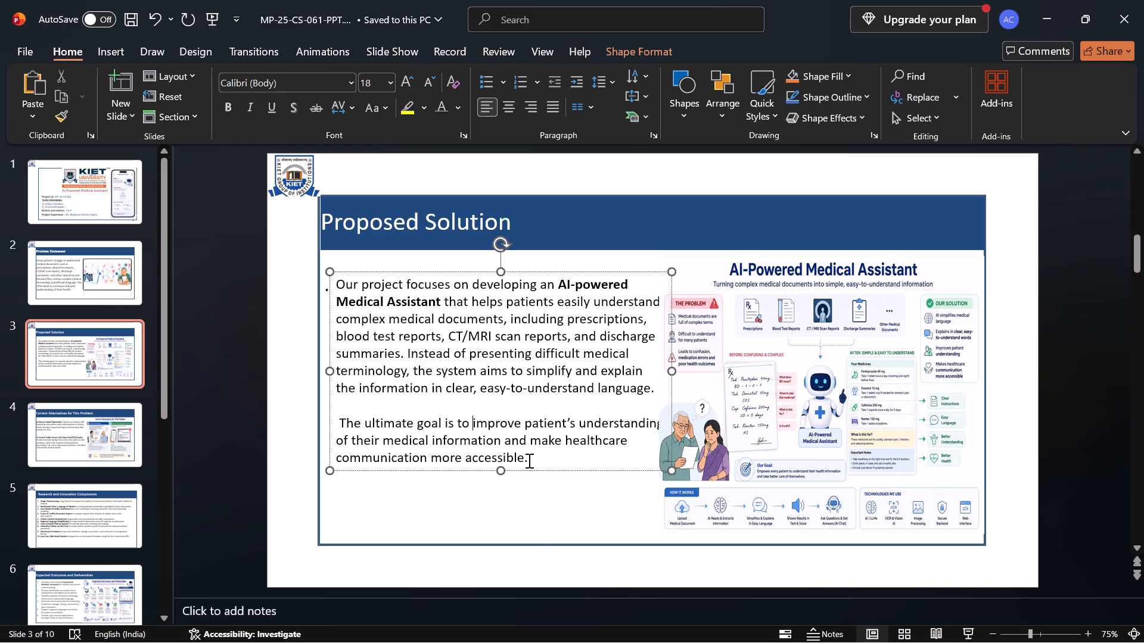
pyautogui.moveTo(530, 460); pyautogui.dragTo(335, 286)
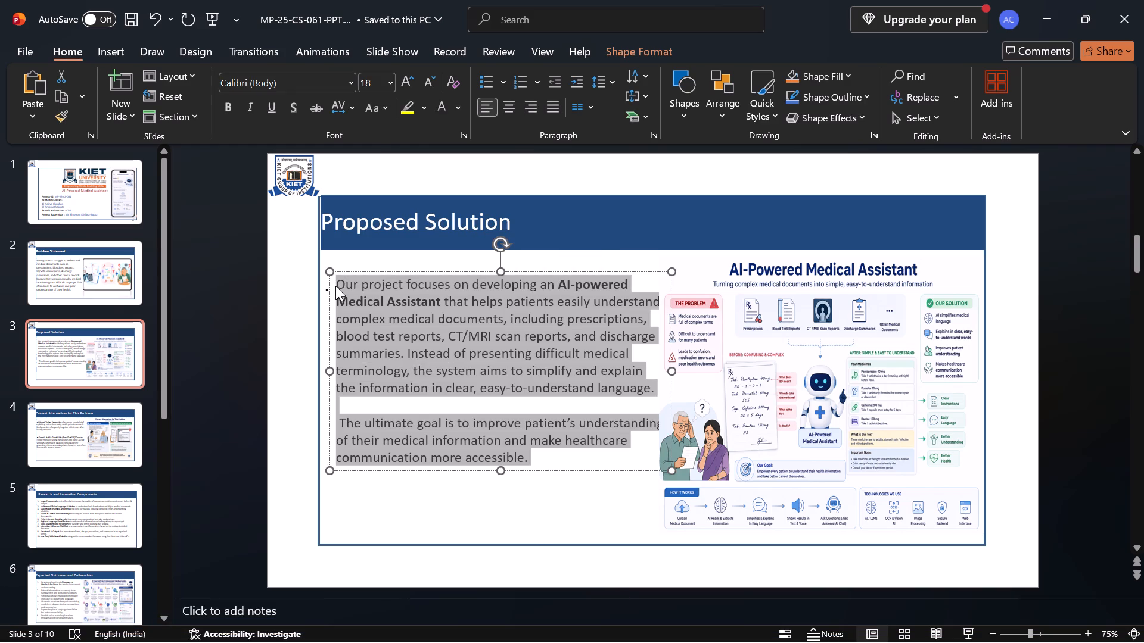
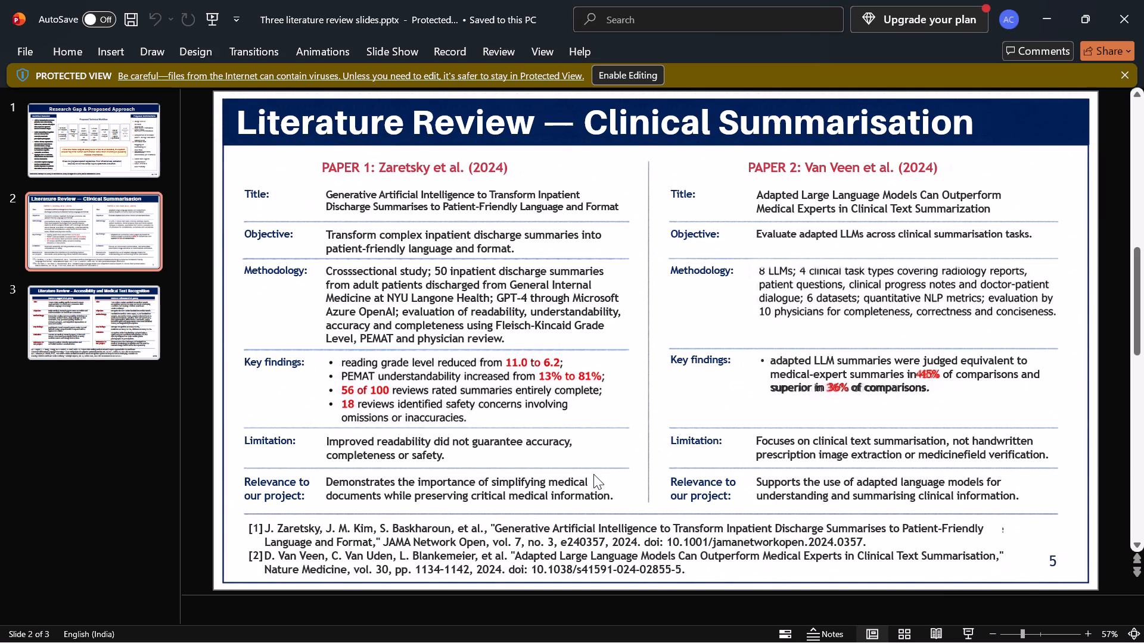
pyautogui.click(113, 234)
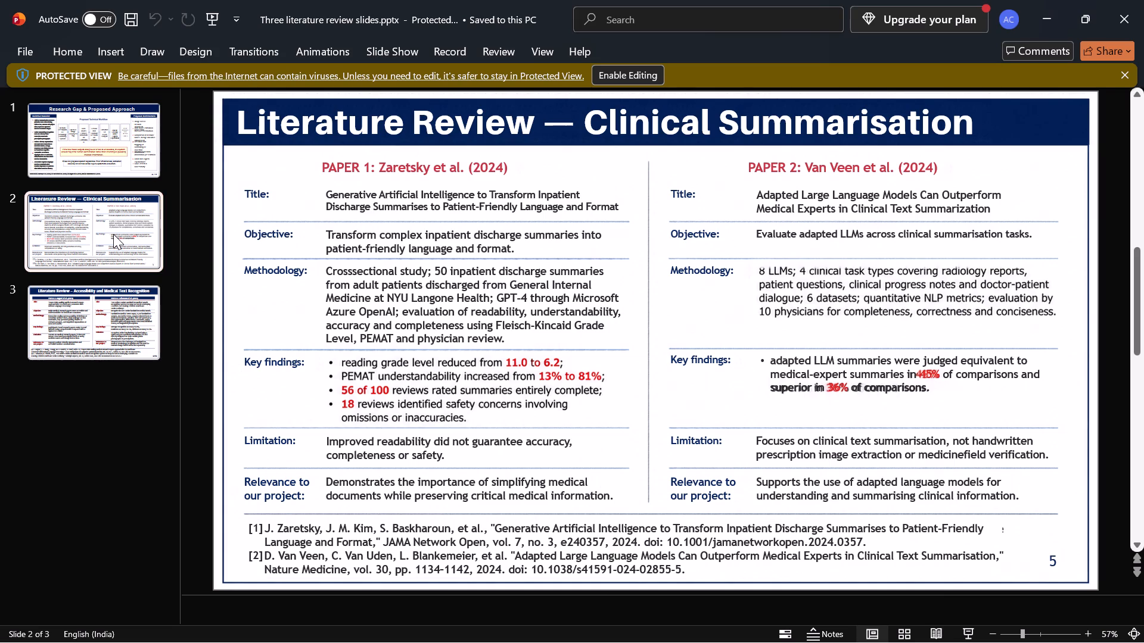
pyautogui.hotkey('ctrl', 'c')
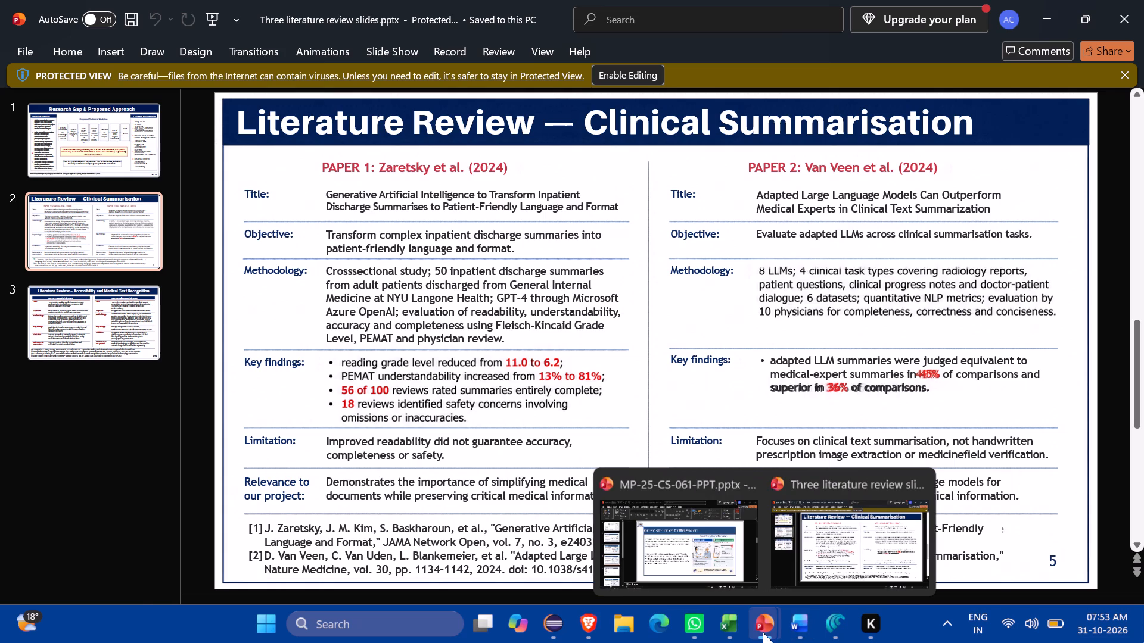
pyautogui.click(702, 535)
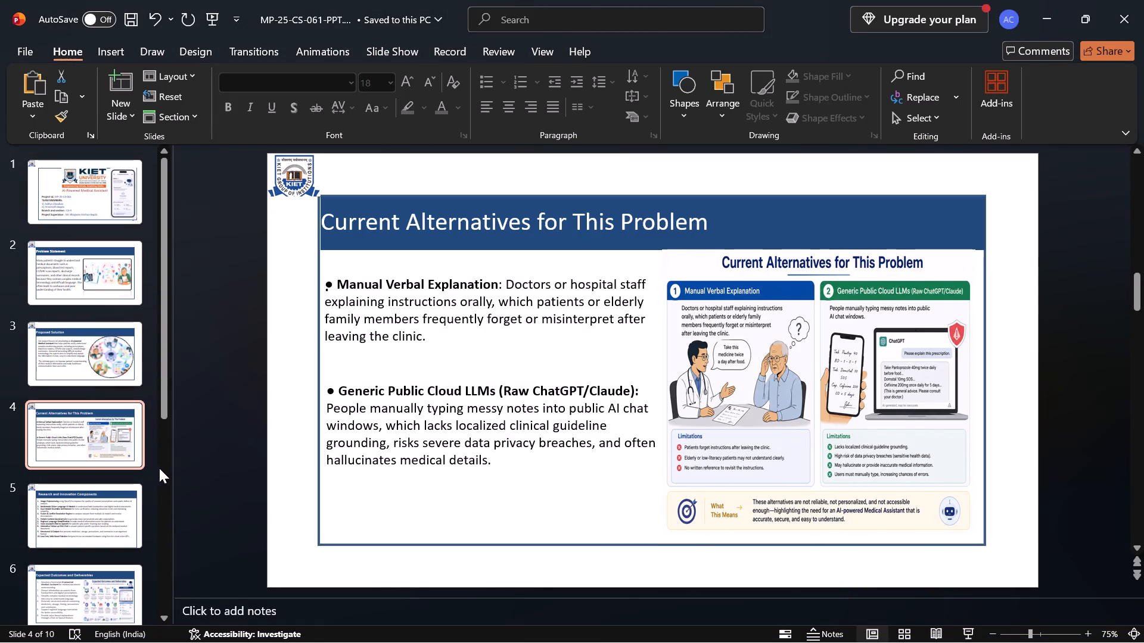
pyautogui.click(115, 81)
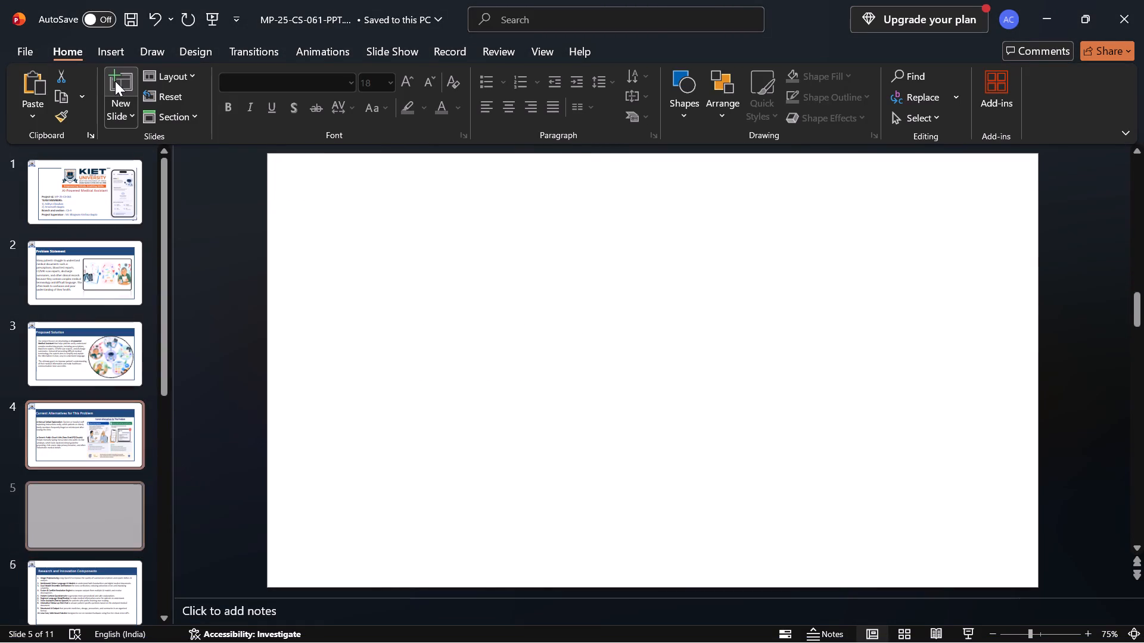
pyautogui.hotkey('ctrl', 'v')
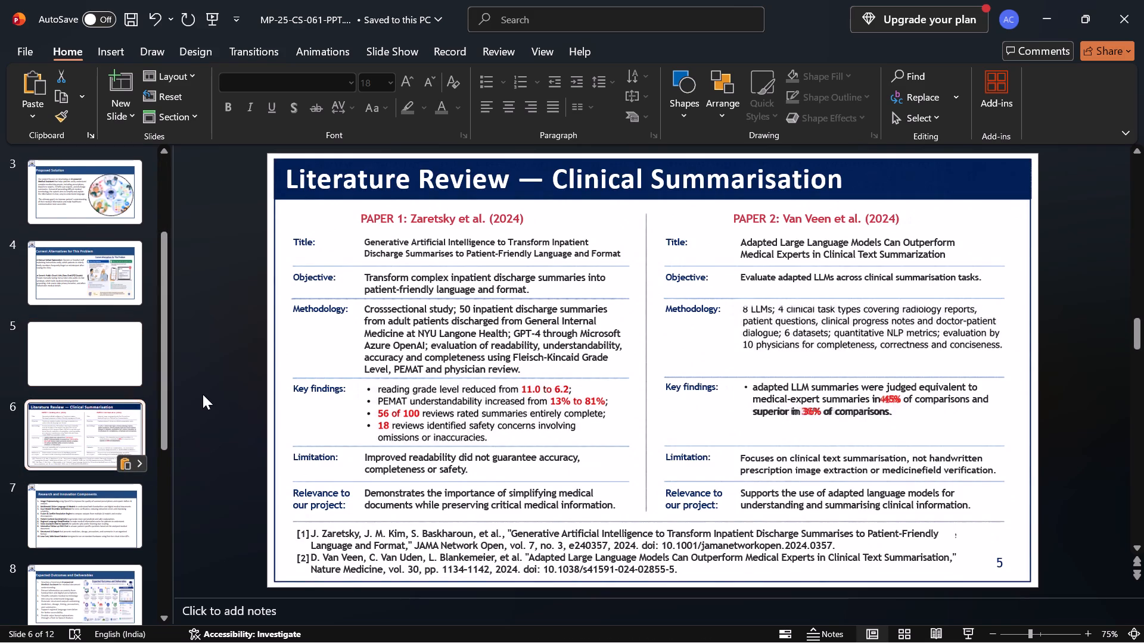
# Delete the blank slide between Current Alternatives and the pasted Clinical Summarisation slide, and check the two now adjacent slides.
pyautogui.click(98, 365)
pyautogui.press('Delete')
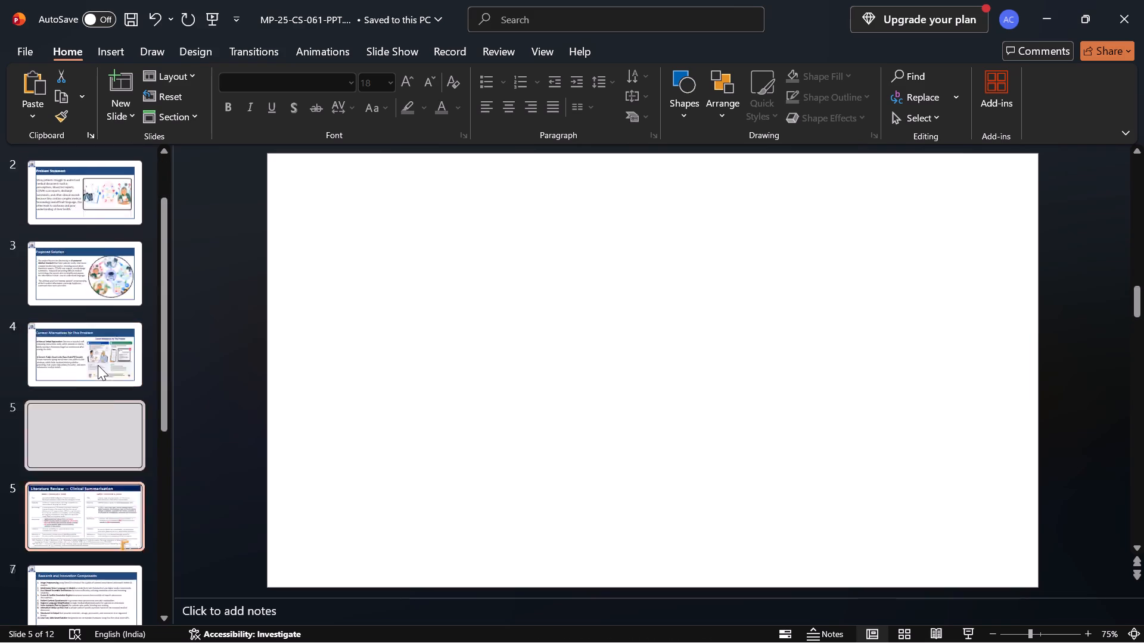
pyautogui.click(92, 467)
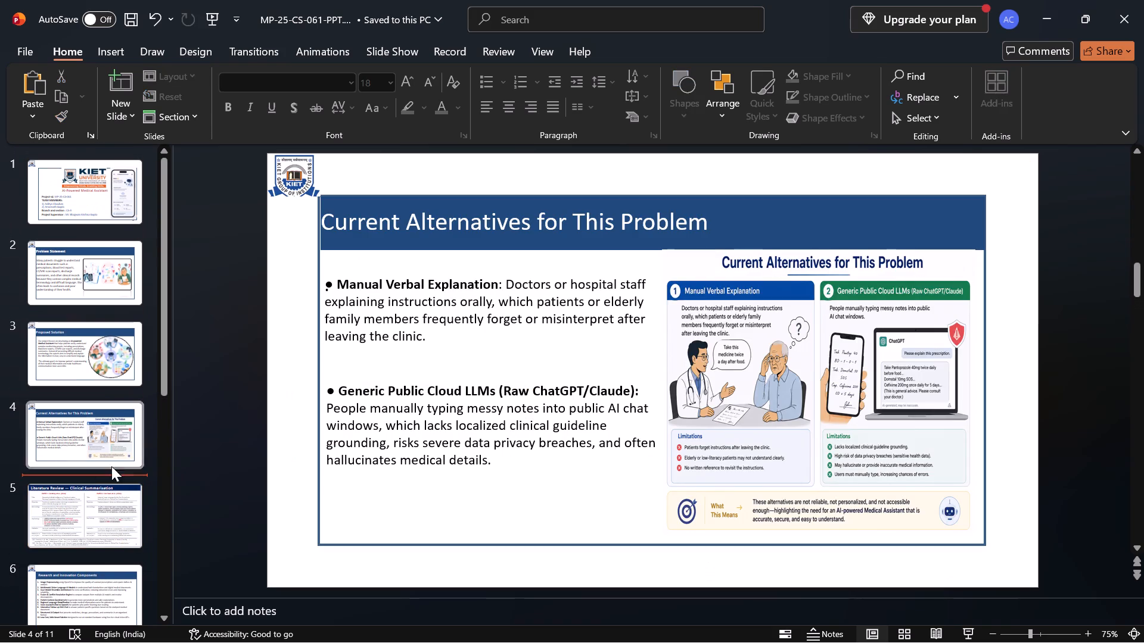
pyautogui.click(111, 531)
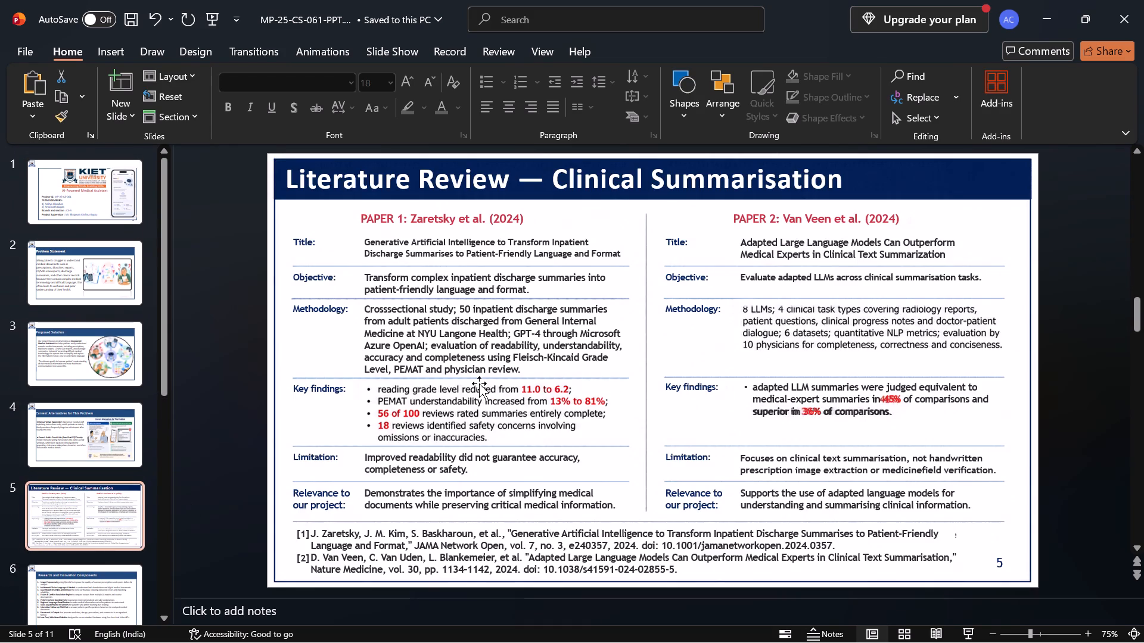
pyautogui.click(101, 454)
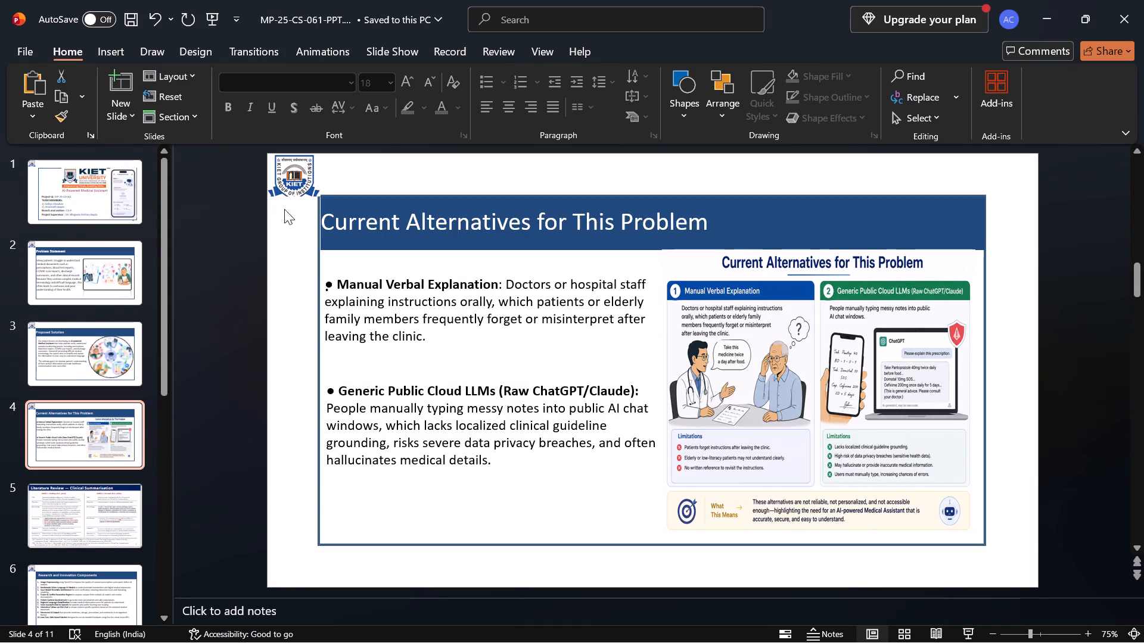
# Copy the KIET logo from the Current Alternatives slide and go to the Literature Review — Clinical Summarisation slide.
pyautogui.click(290, 177)
pyautogui.hotkey('ctrl', 'c')
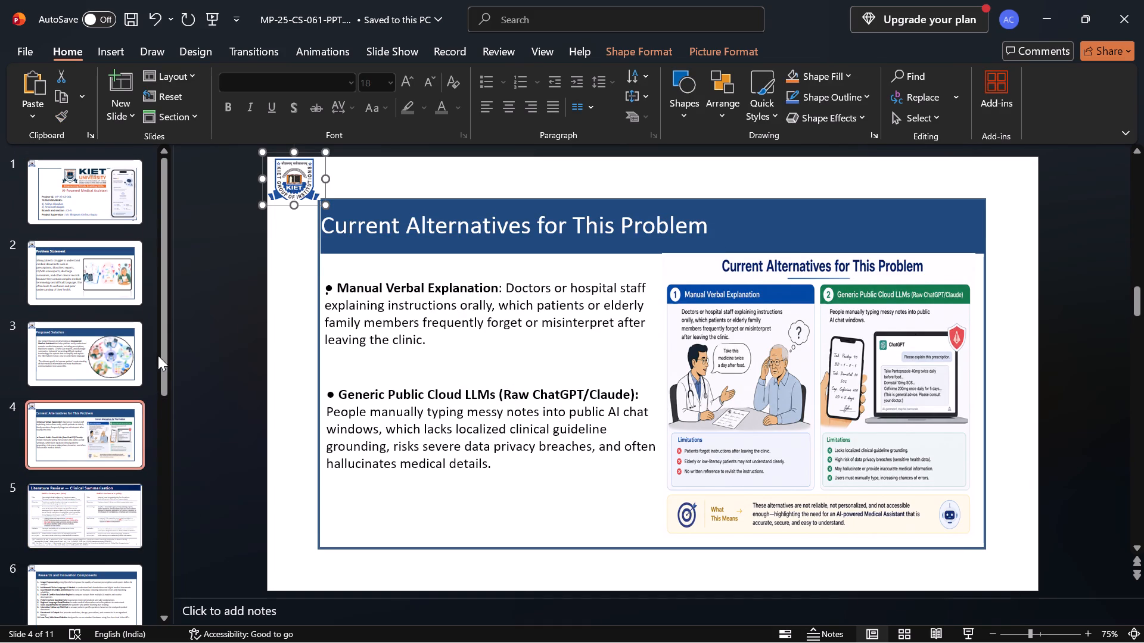
pyautogui.click(110, 501)
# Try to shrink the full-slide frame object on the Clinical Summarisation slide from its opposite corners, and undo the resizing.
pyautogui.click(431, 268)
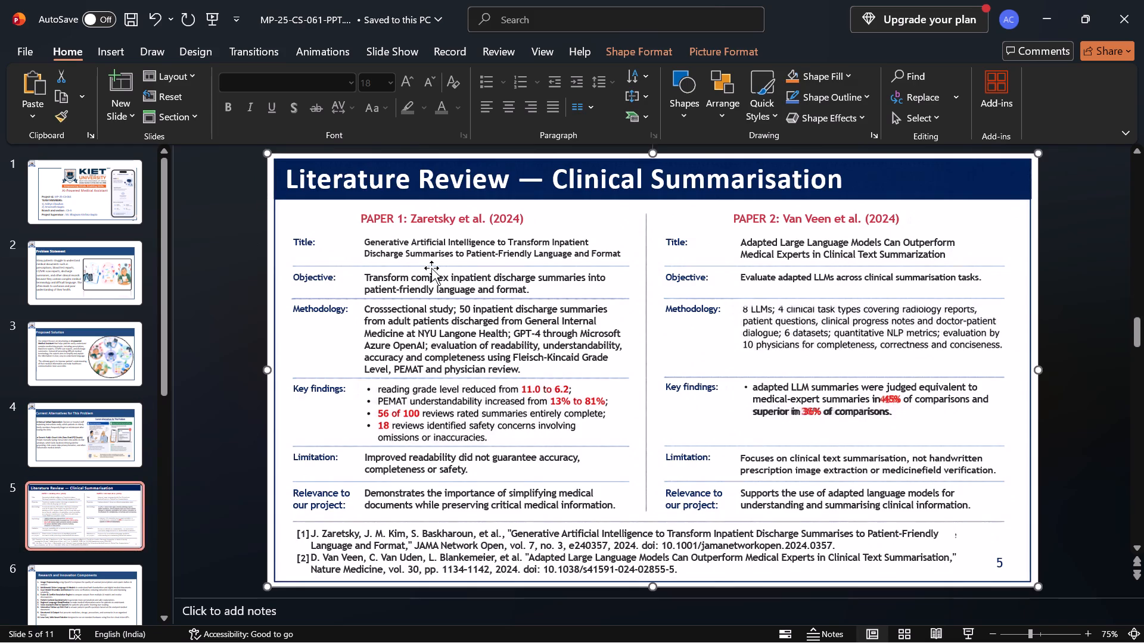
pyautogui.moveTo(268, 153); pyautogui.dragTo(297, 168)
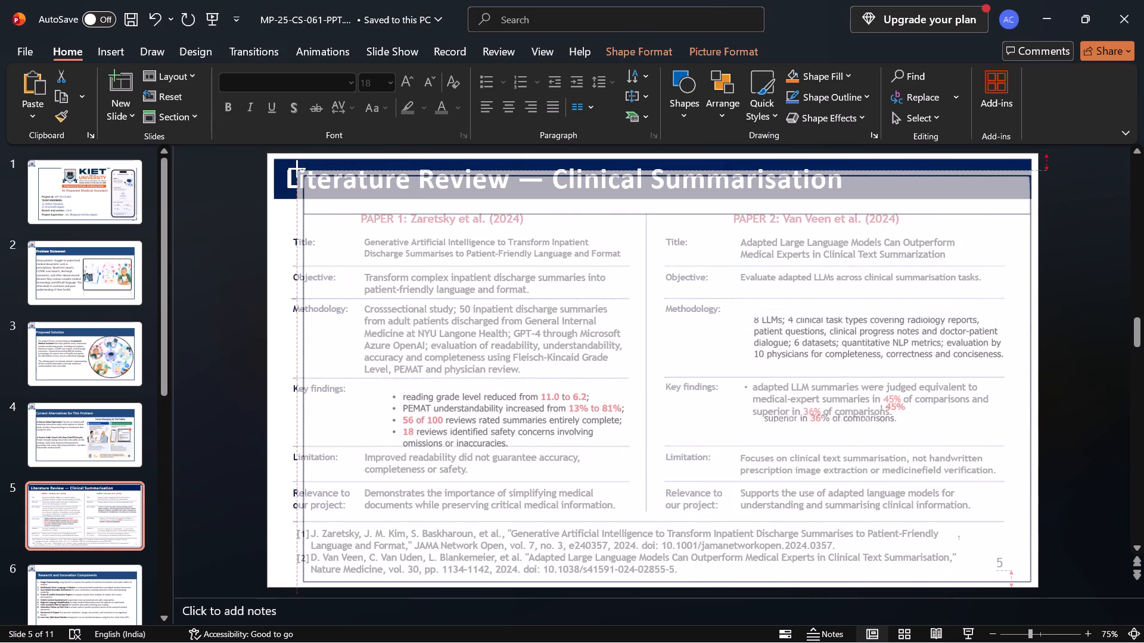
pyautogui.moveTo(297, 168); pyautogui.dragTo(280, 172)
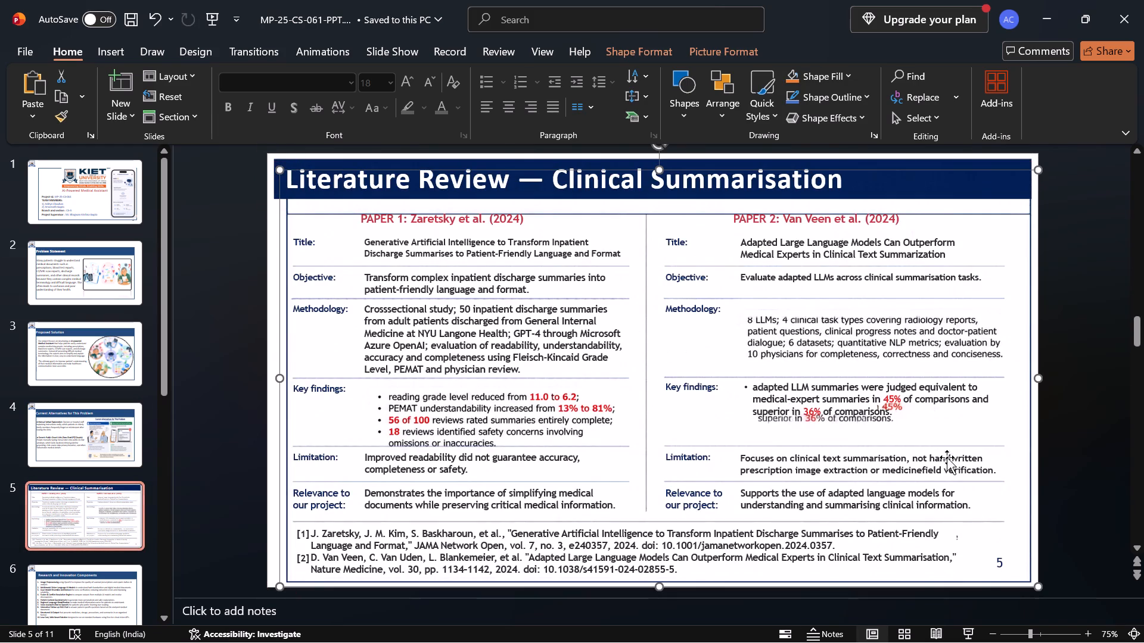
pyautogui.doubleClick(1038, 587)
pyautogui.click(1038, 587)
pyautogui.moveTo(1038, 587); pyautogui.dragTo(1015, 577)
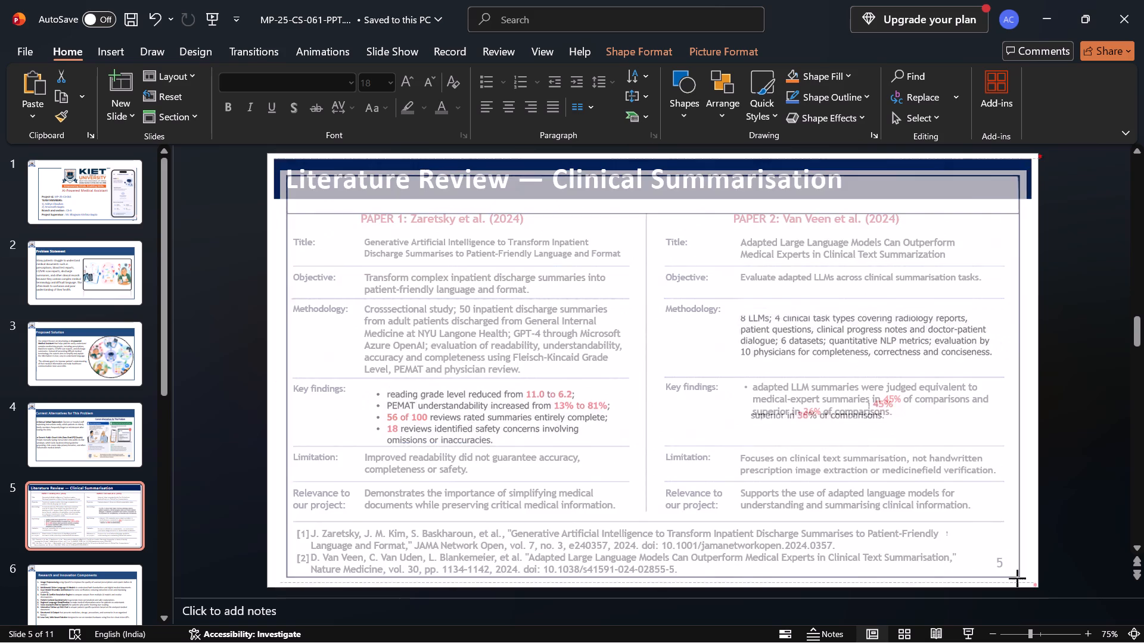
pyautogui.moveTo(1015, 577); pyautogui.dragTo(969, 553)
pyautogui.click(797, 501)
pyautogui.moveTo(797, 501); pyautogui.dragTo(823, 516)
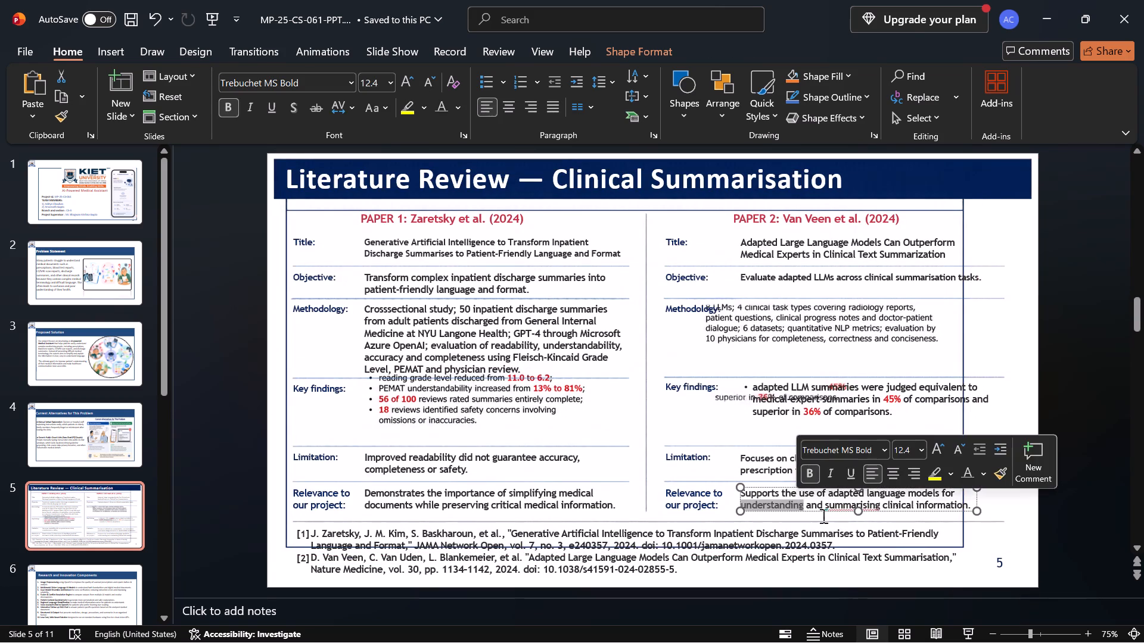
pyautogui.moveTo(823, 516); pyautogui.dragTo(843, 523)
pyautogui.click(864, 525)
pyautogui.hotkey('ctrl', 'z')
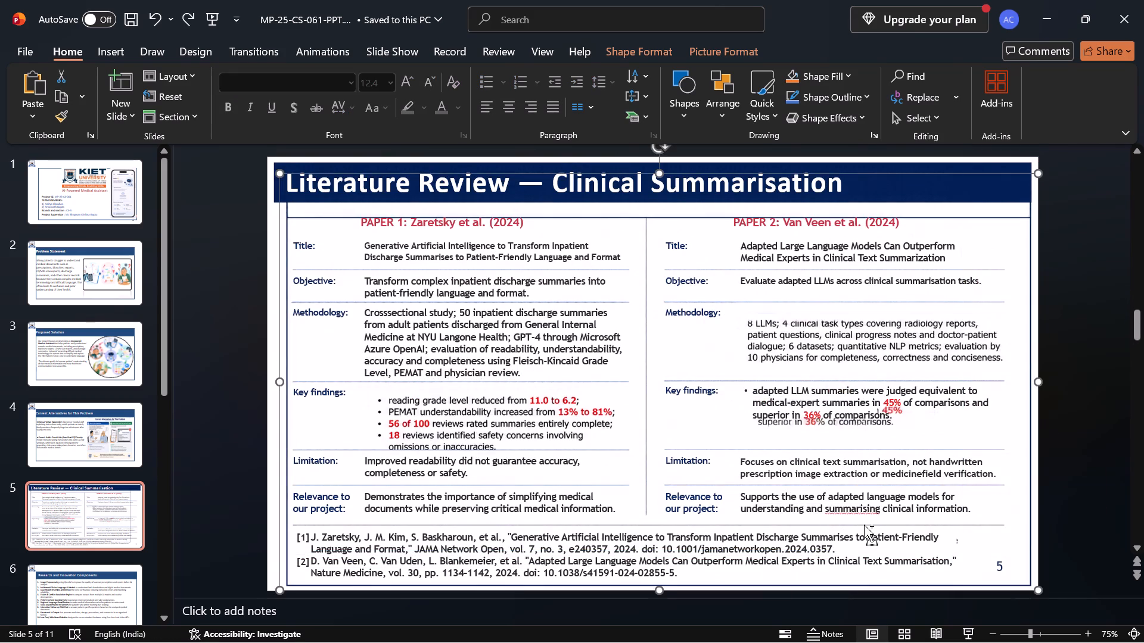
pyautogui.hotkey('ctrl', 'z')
# Paste the KIET logo onto the Clinical Summarisation slide, placing it in the slide's top-left corner over the title banner.
pyautogui.click(1058, 288)
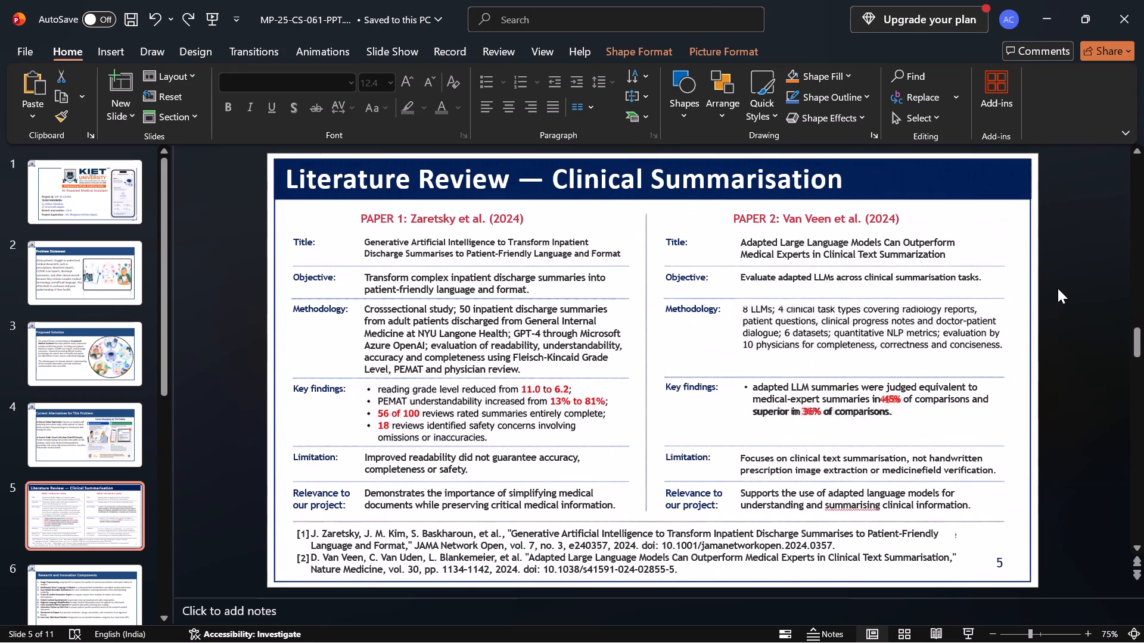
pyautogui.hotkey('ctrl', 'v')
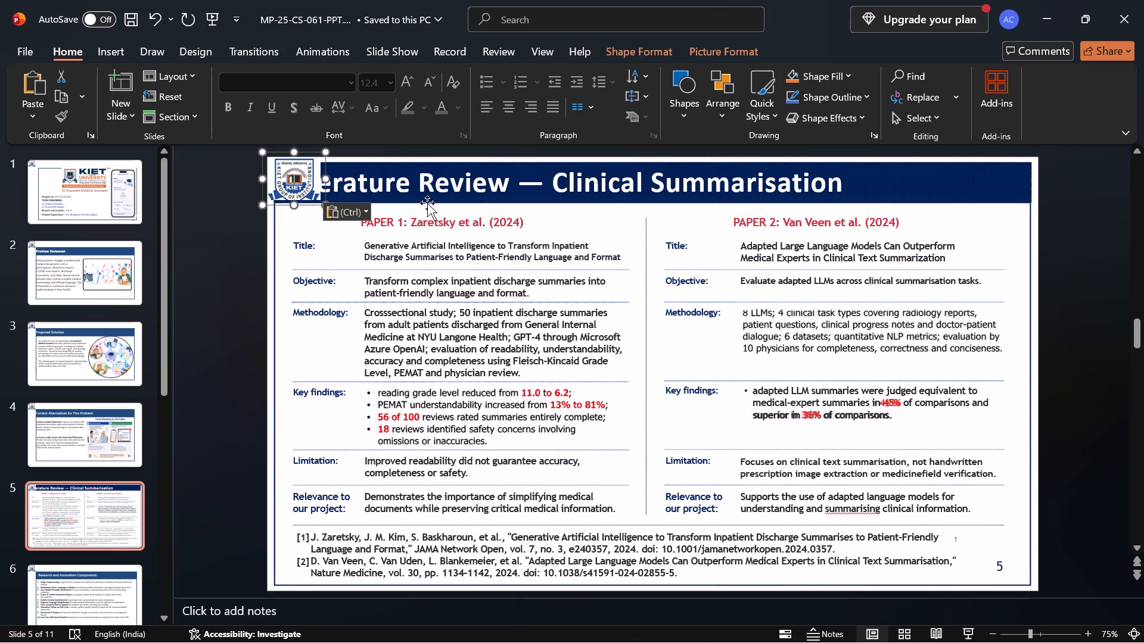
pyautogui.click(297, 188)
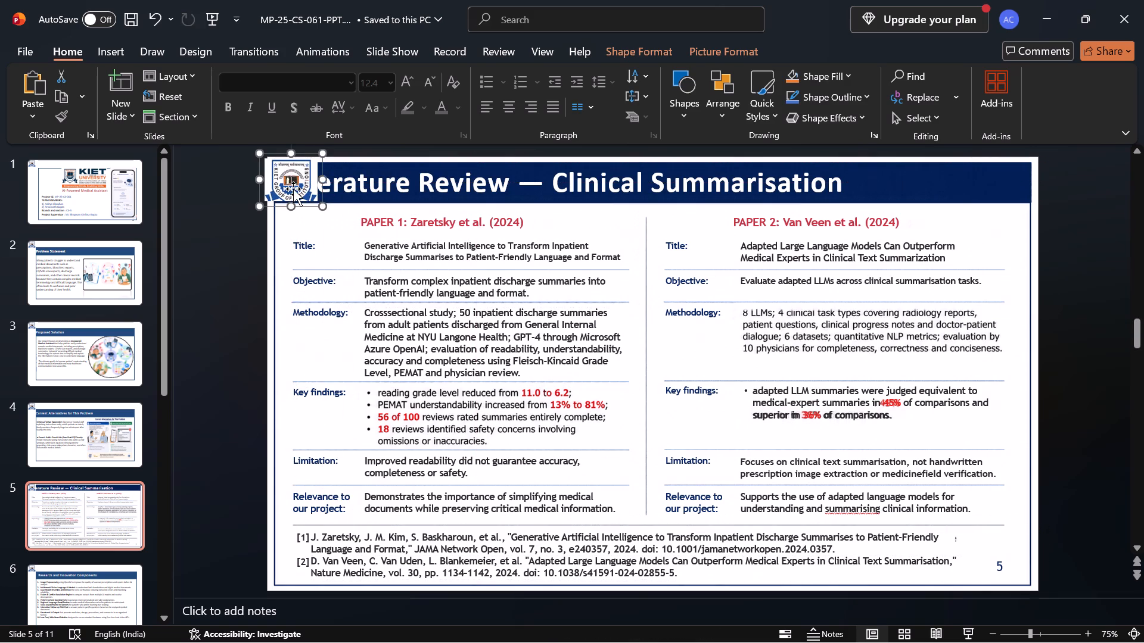
# Centre-align the title text "Literature Review — Clinical Summarisation" so it clears the logo.
pyautogui.click(348, 196)
pyautogui.press('Left')
pyautogui.press('Left')
pyautogui.press('Left')
pyautogui.press('Left')
pyautogui.press('Left')
pyautogui.press('Left')
pyautogui.press('Left')
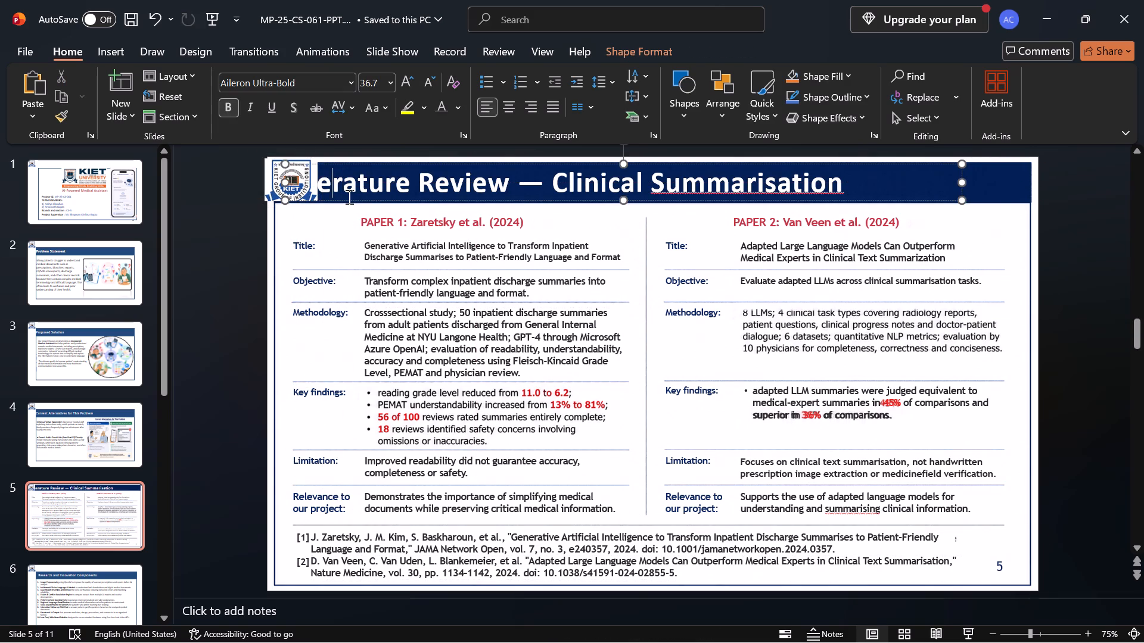
pyautogui.click(509, 111)
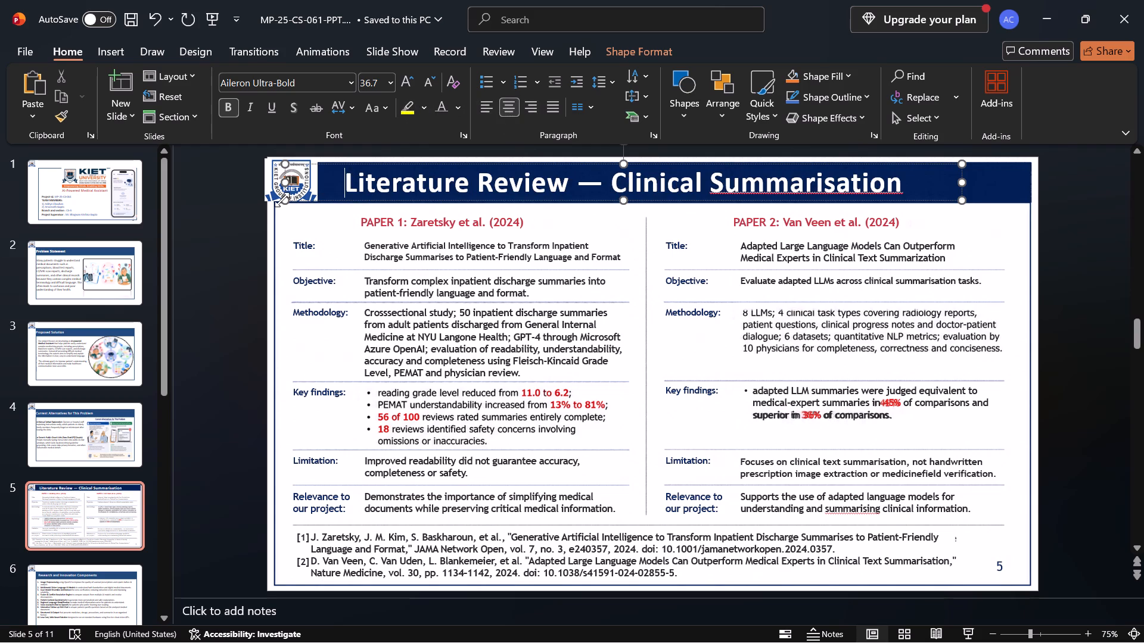
# Enlarge the KIET logo slightly and keep it in the top-left corner of the Clinical Summarisation slide.
pyautogui.click(309, 177)
pyautogui.moveTo(320, 204); pyautogui.dragTo(330, 212)
pyautogui.click(293, 193)
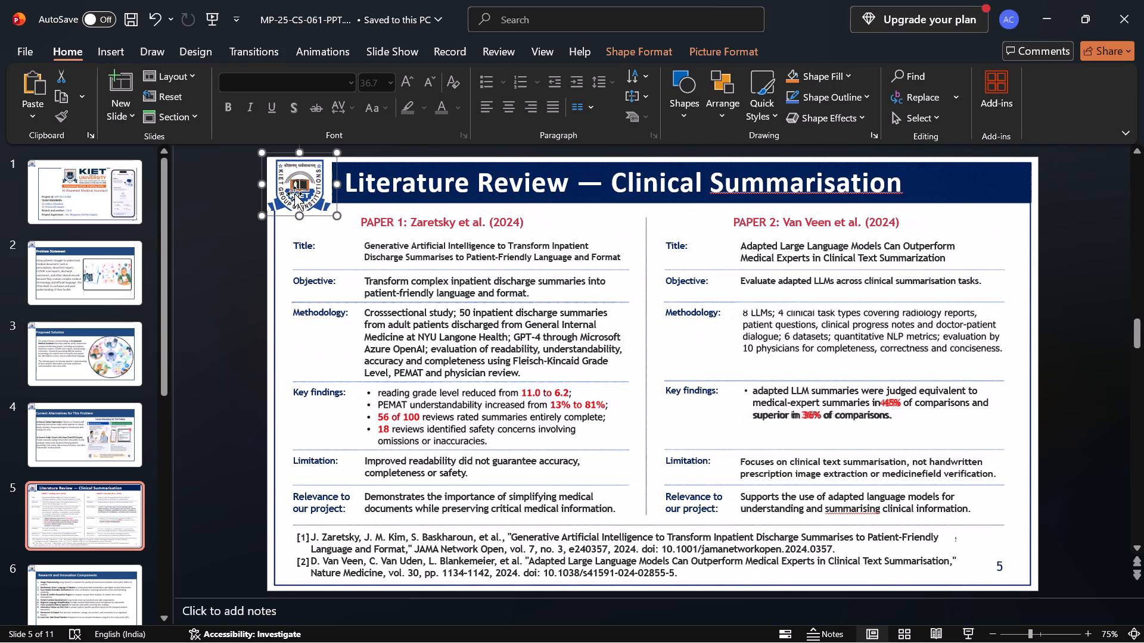
pyautogui.click(251, 234)
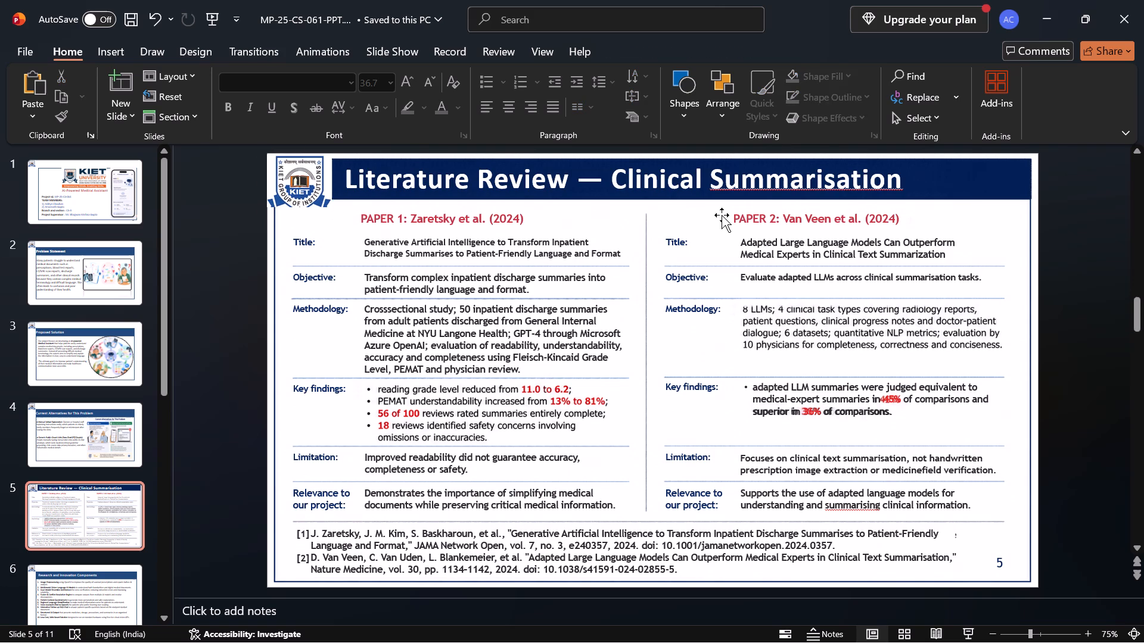
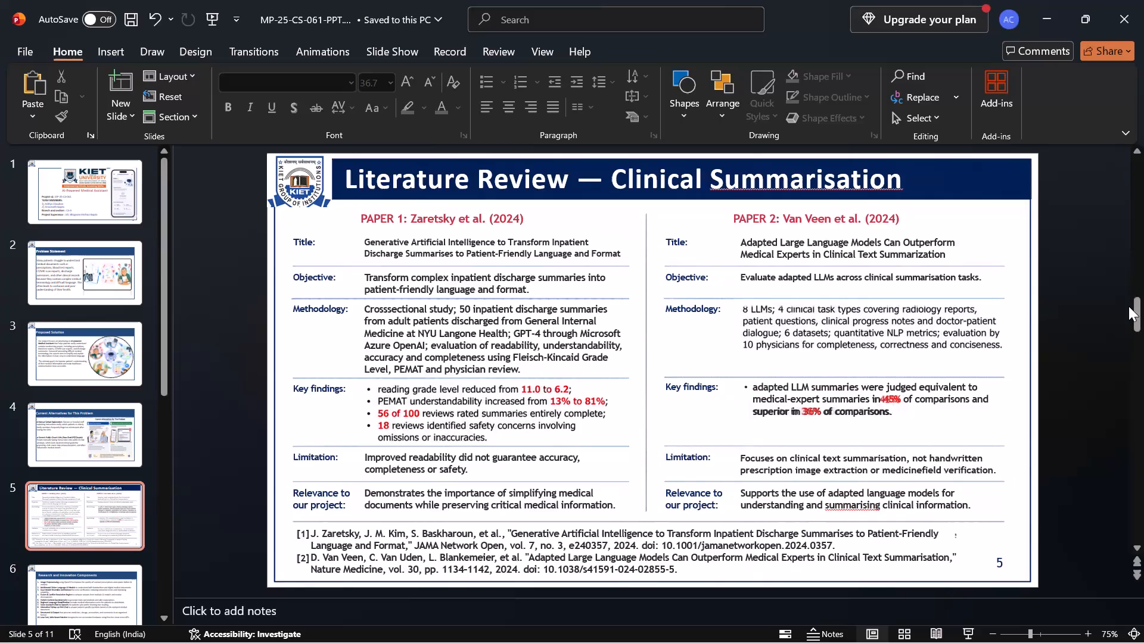
# Capture a screenshot of the whole Literature Review — Clinical Summarisation slide.
pyautogui.press('Print')
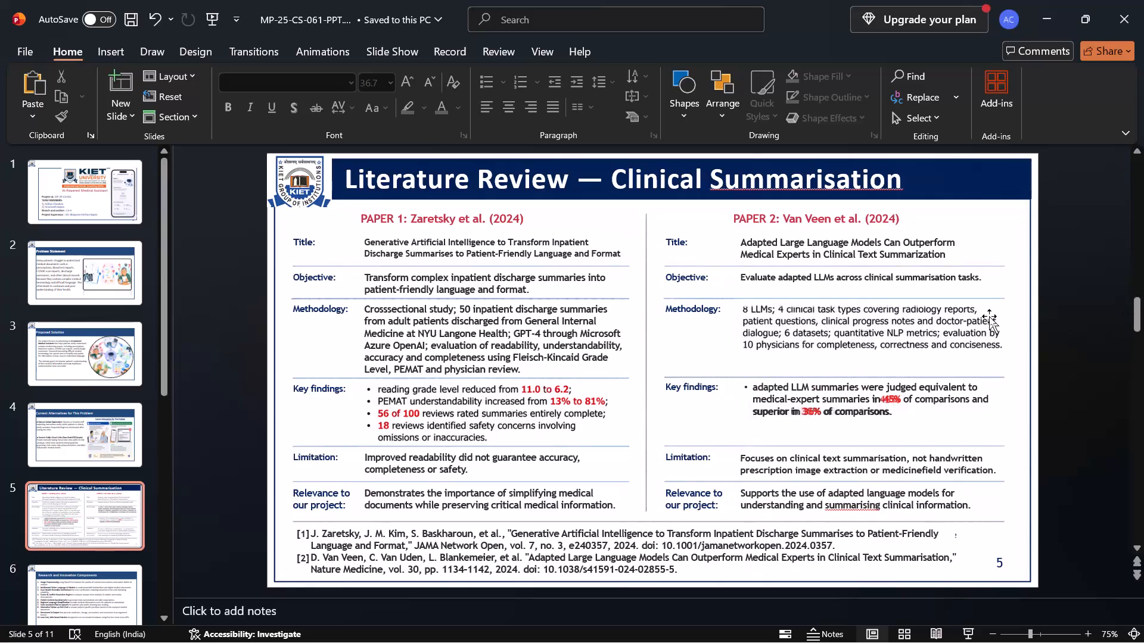
pyautogui.moveTo(254, 145); pyautogui.dragTo(952, 530)
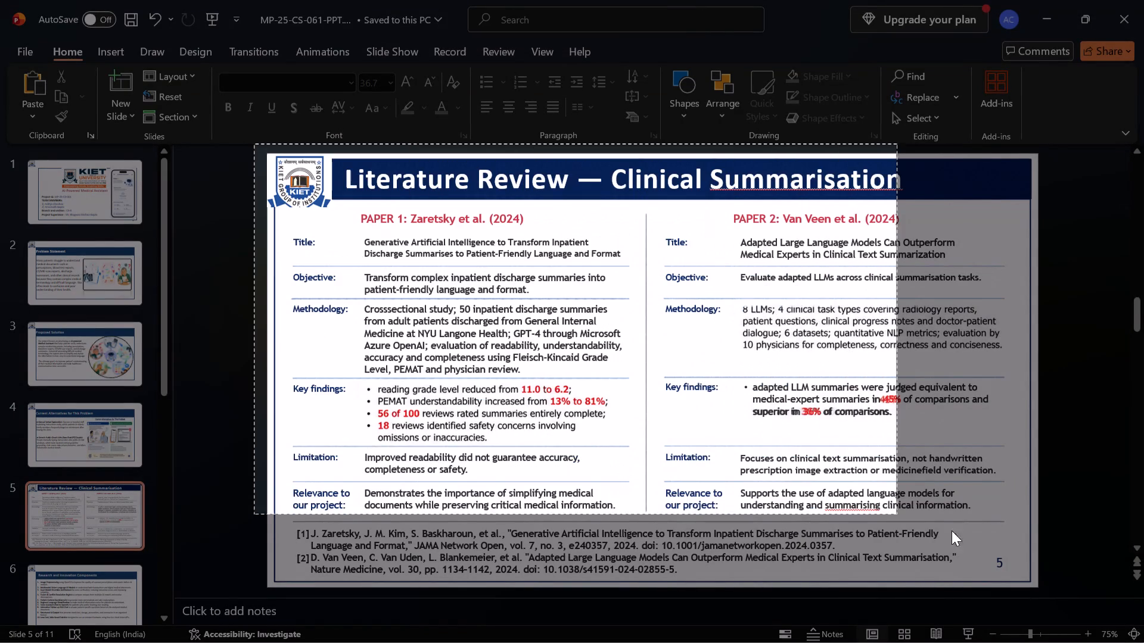
pyautogui.moveTo(952, 530); pyautogui.dragTo(1039, 592)
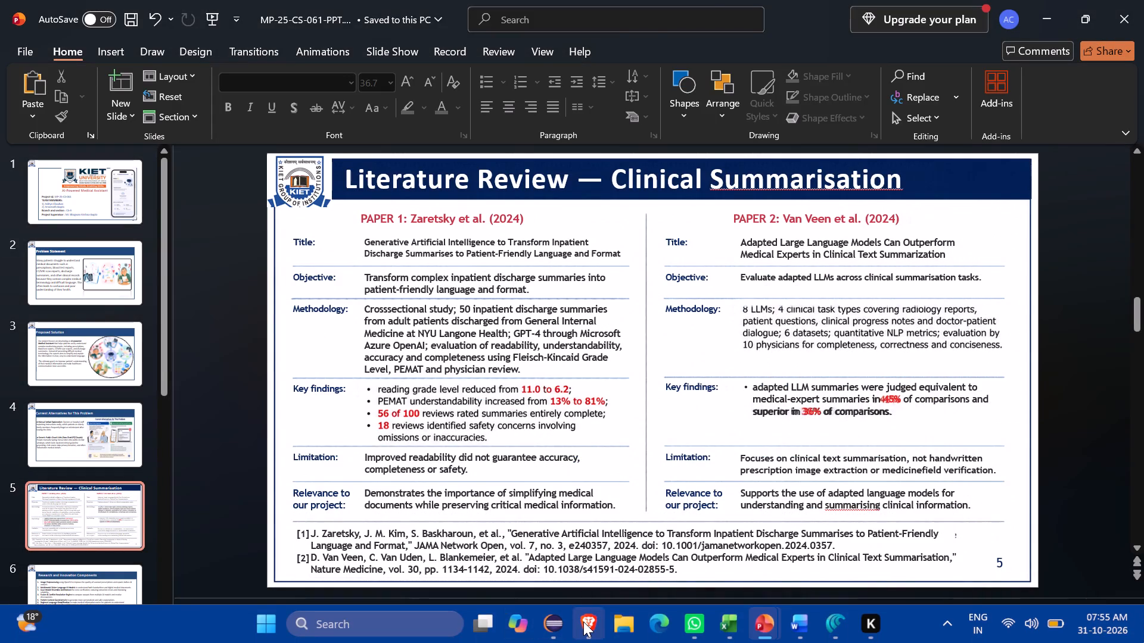
pyautogui.click(605, 559)
pyautogui.moveTo(548, 614); pyautogui.dragTo(558, 588)
pyautogui.click(558, 588)
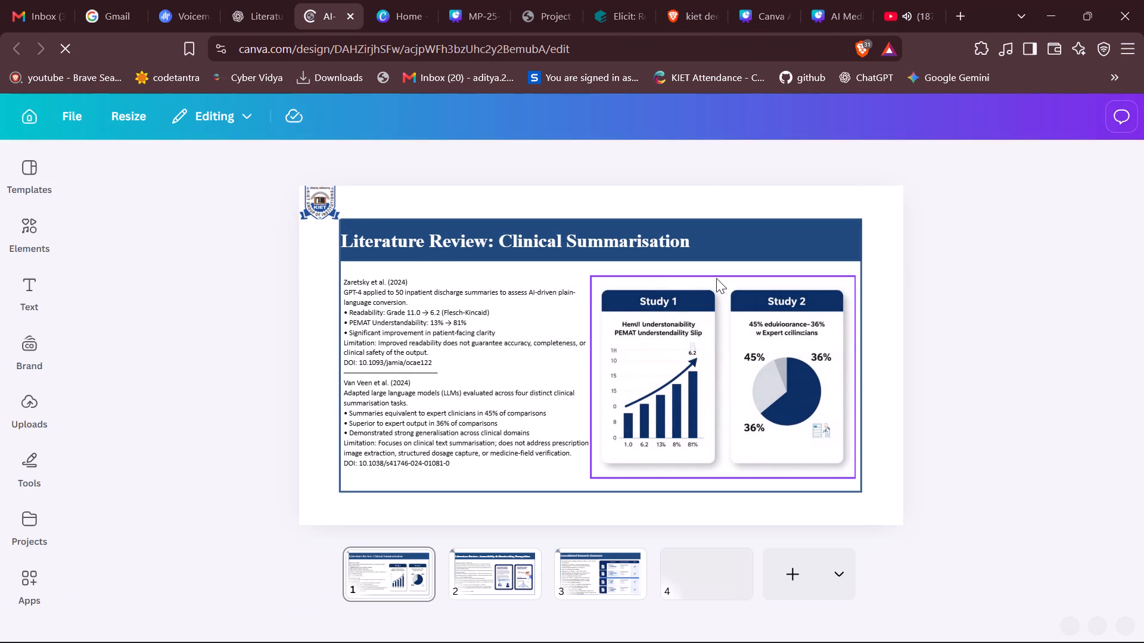
pyautogui.press('Right')
pyautogui.press('Right')
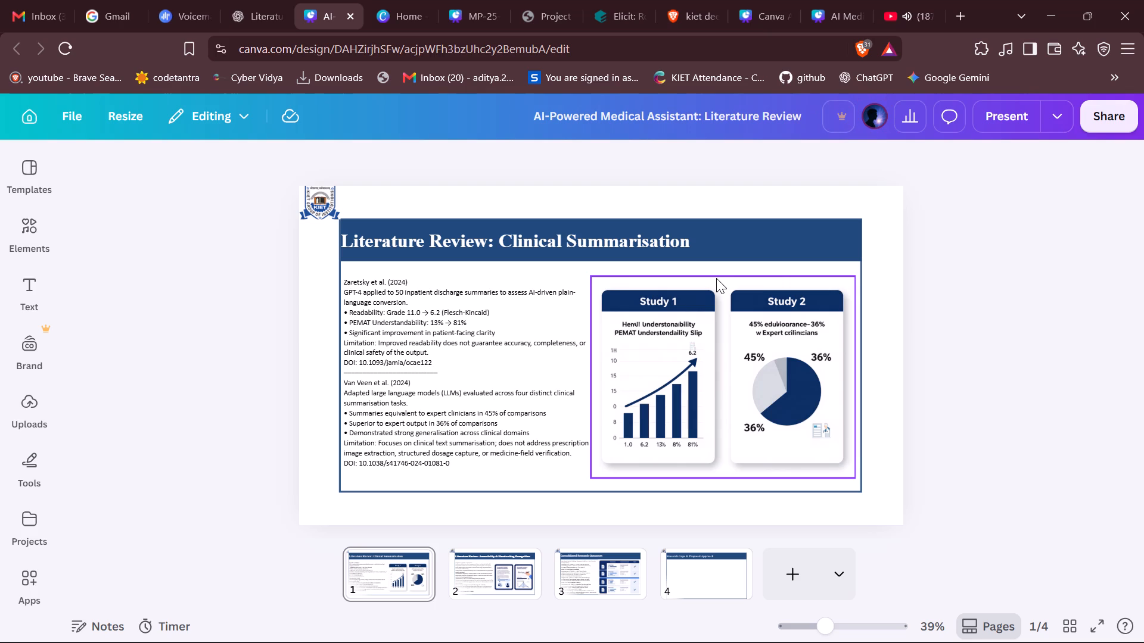
pyautogui.click(499, 571)
pyautogui.click(630, 583)
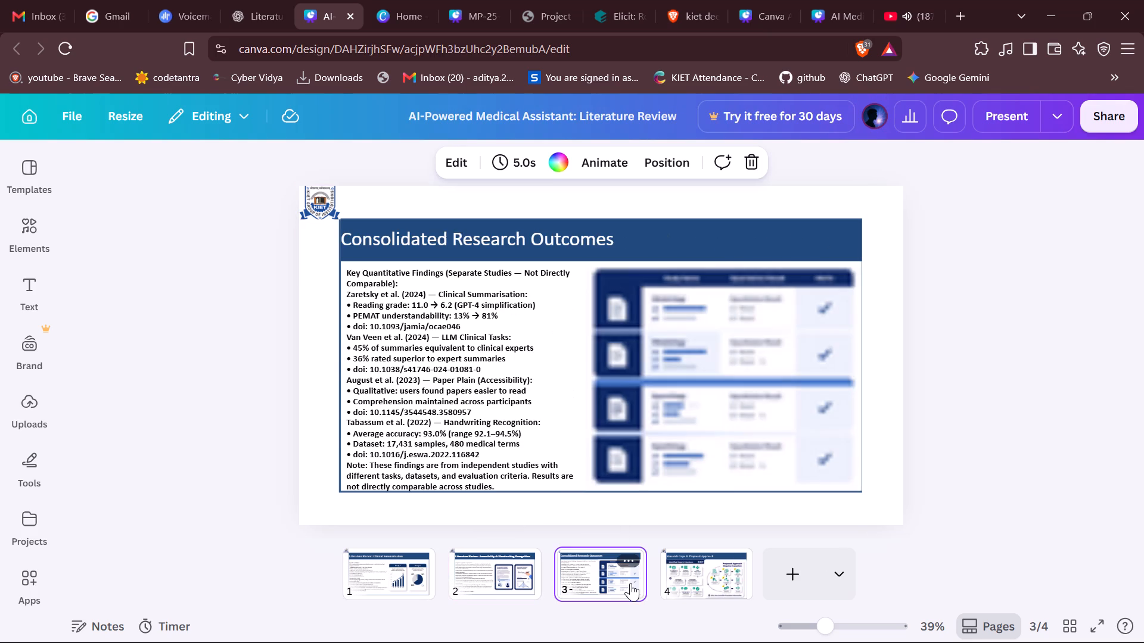
pyautogui.click(708, 575)
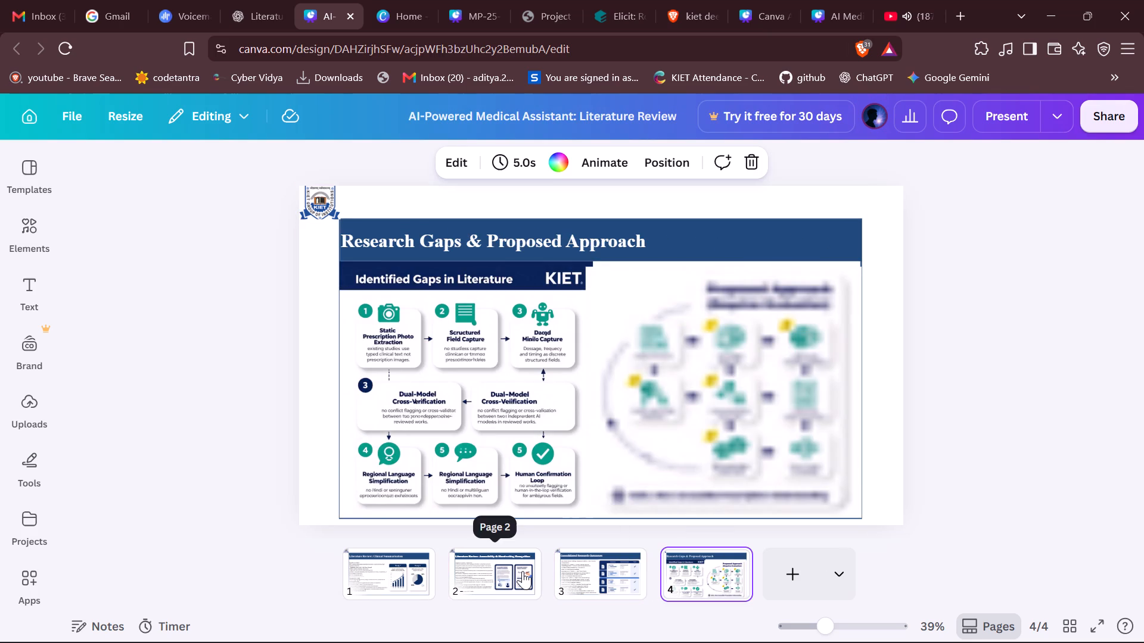
pyautogui.click(396, 564)
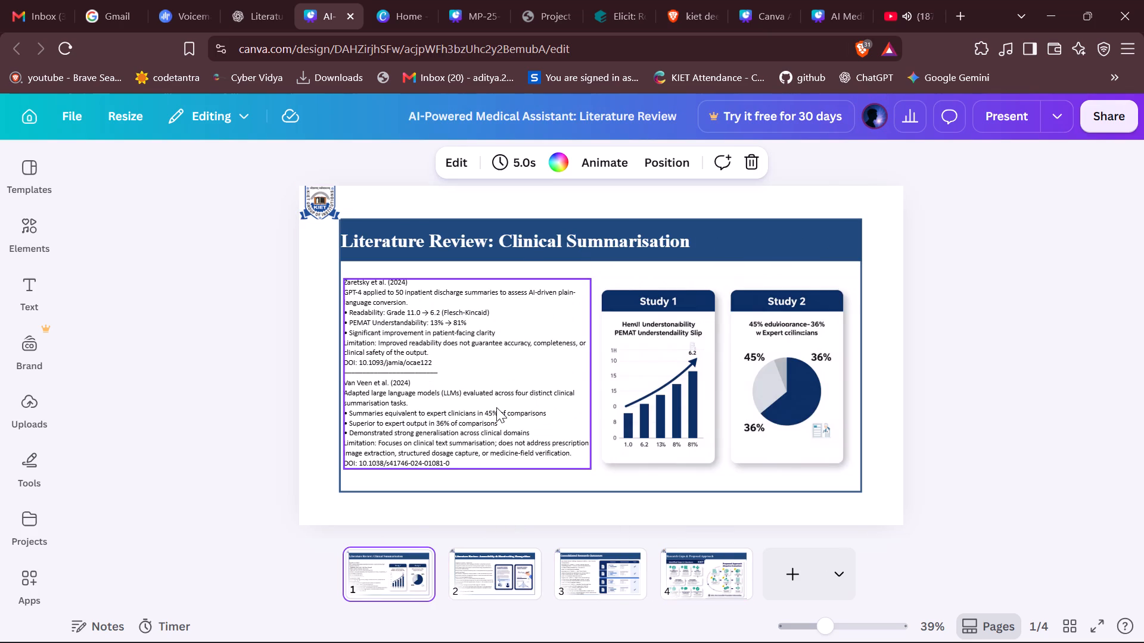
# Inspect the text block, the Study 1 and Study 2 chart image and the title bar on page 1.
pyautogui.click(496, 407)
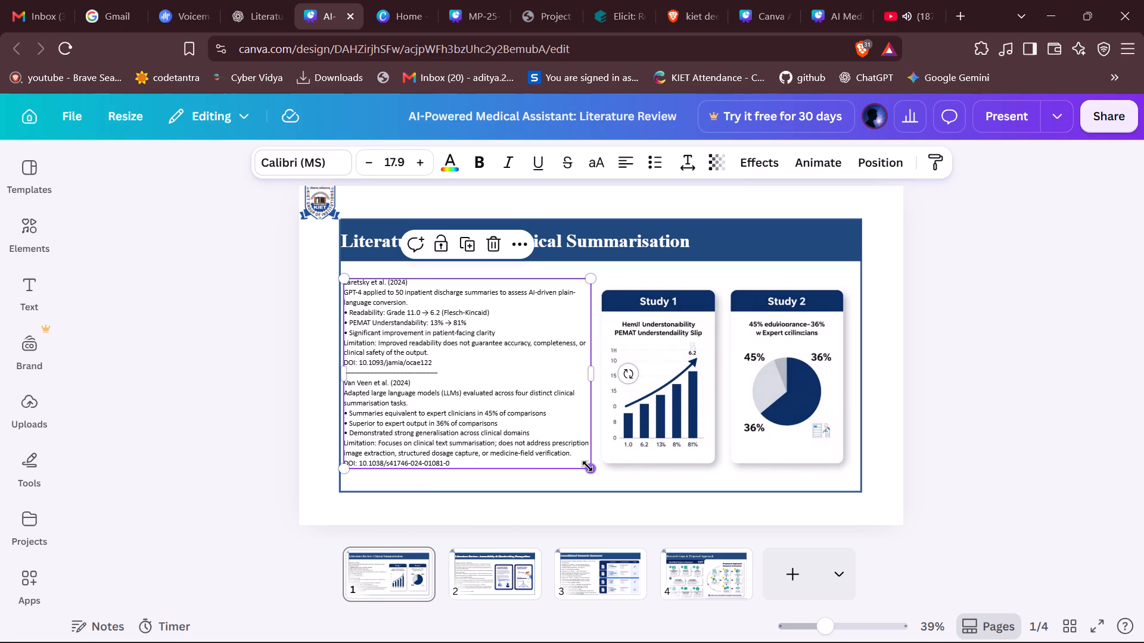
pyautogui.click(587, 466)
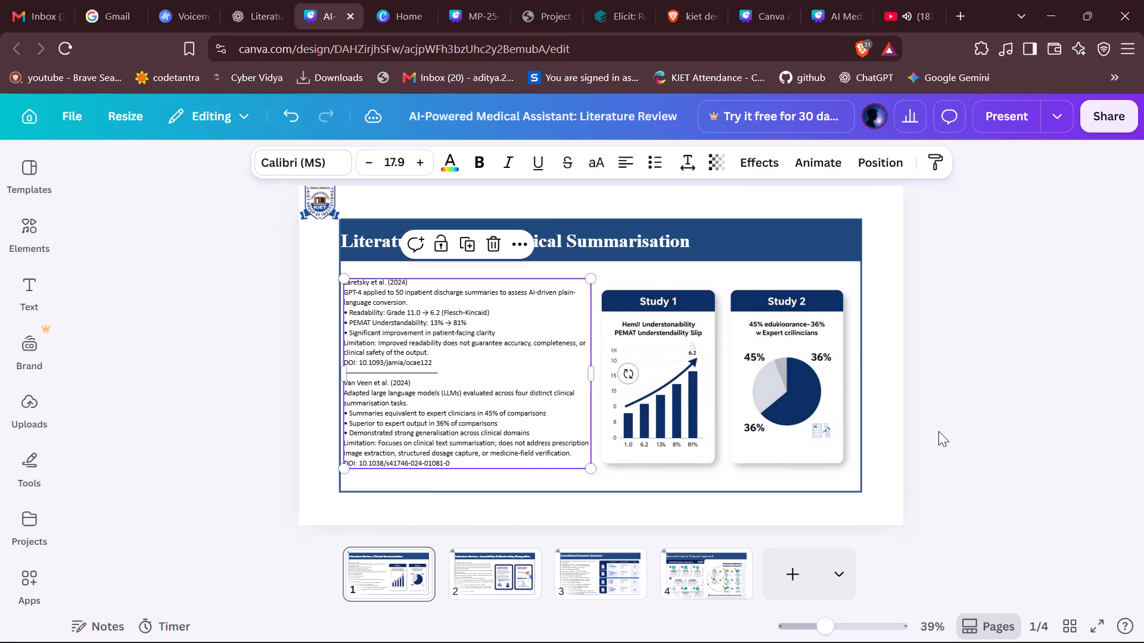
pyautogui.click(938, 431)
pyautogui.click(747, 419)
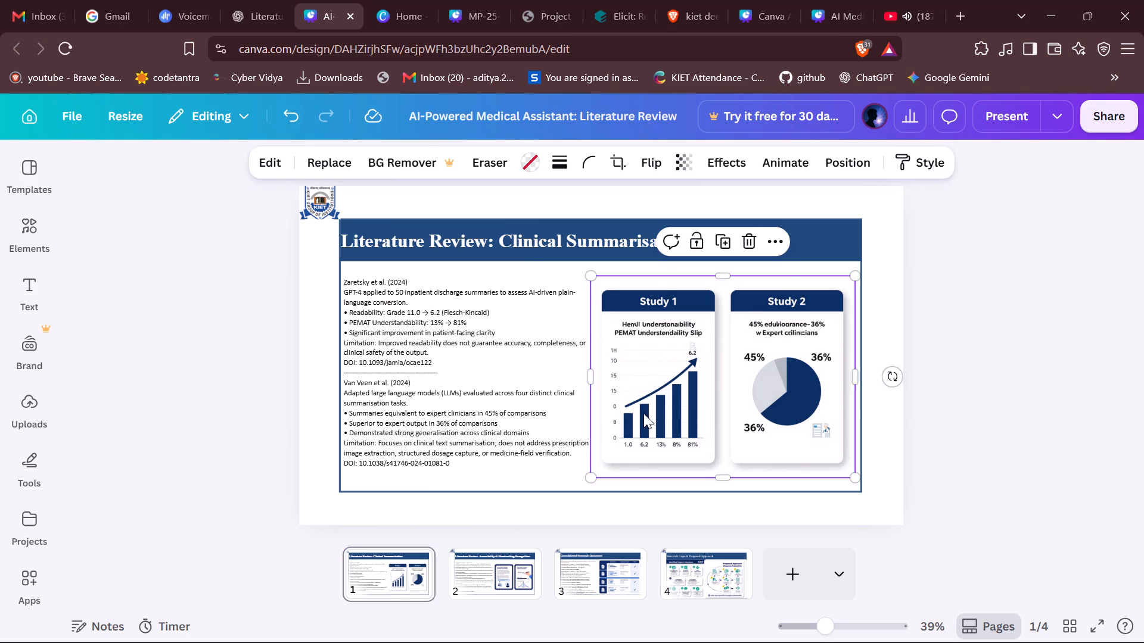
pyautogui.click(541, 400)
pyautogui.click(985, 291)
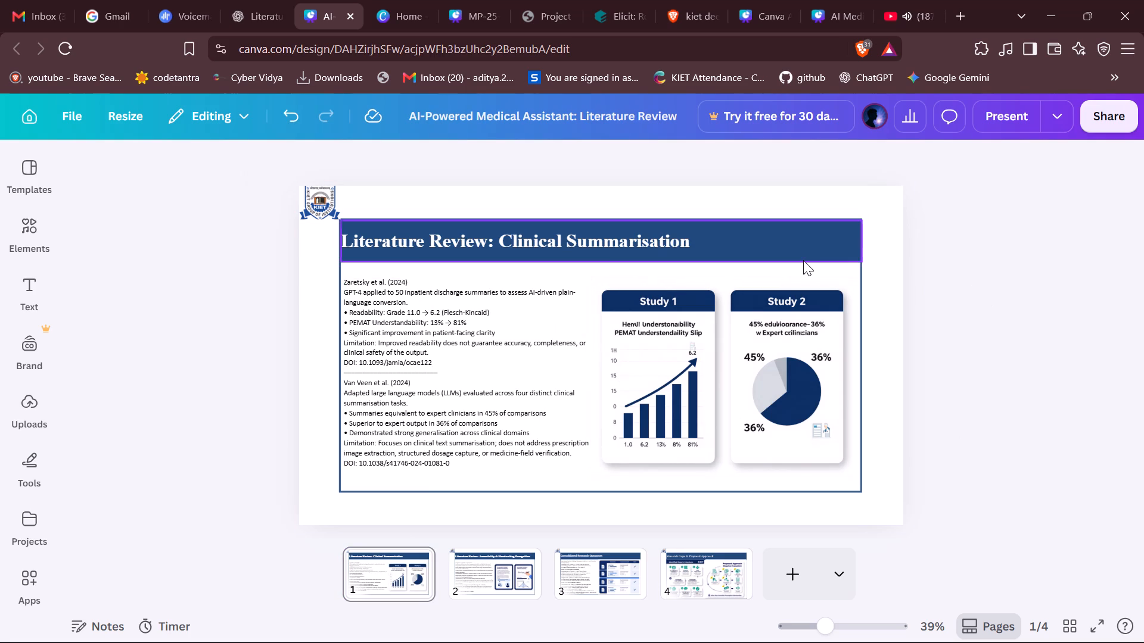
pyautogui.click(803, 260)
pyautogui.click(919, 321)
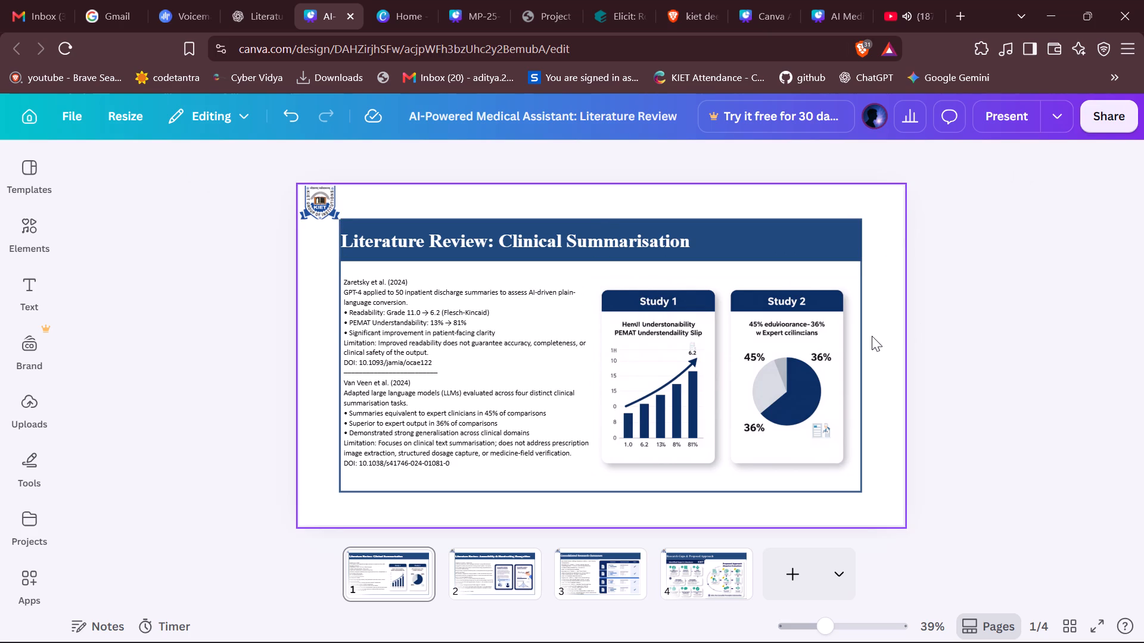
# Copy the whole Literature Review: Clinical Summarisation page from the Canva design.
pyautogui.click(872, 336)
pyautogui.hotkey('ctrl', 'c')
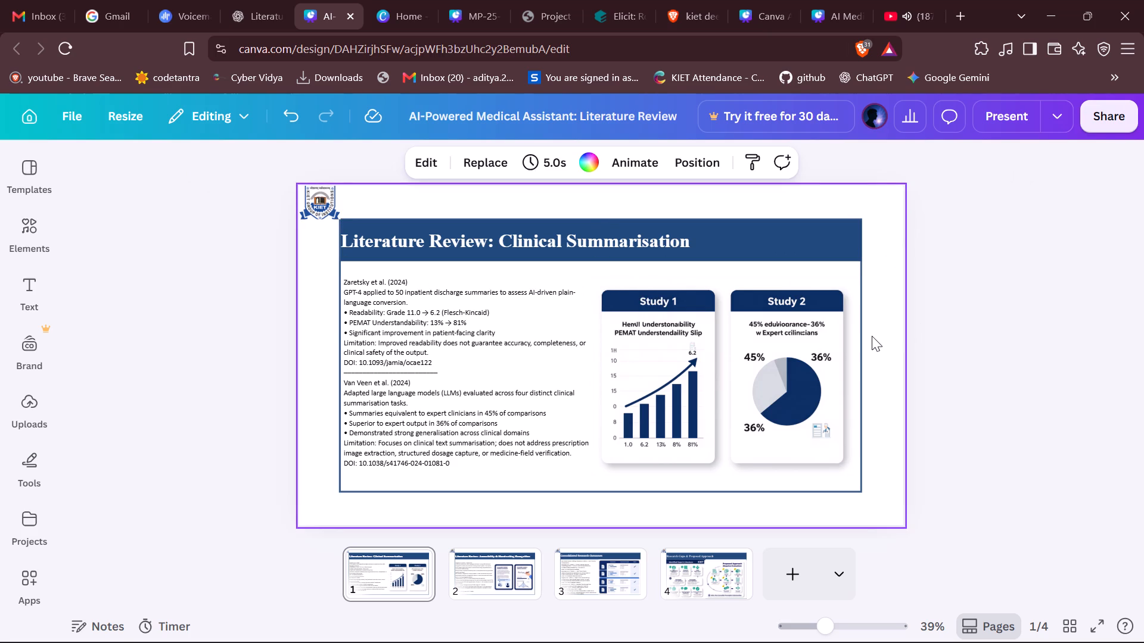
# Switch to the MP-25-CS-061-PPT deck in PowerPoint and delete slide 5, Literature Review — Clinical Summarisation.
pyautogui.click(772, 622)
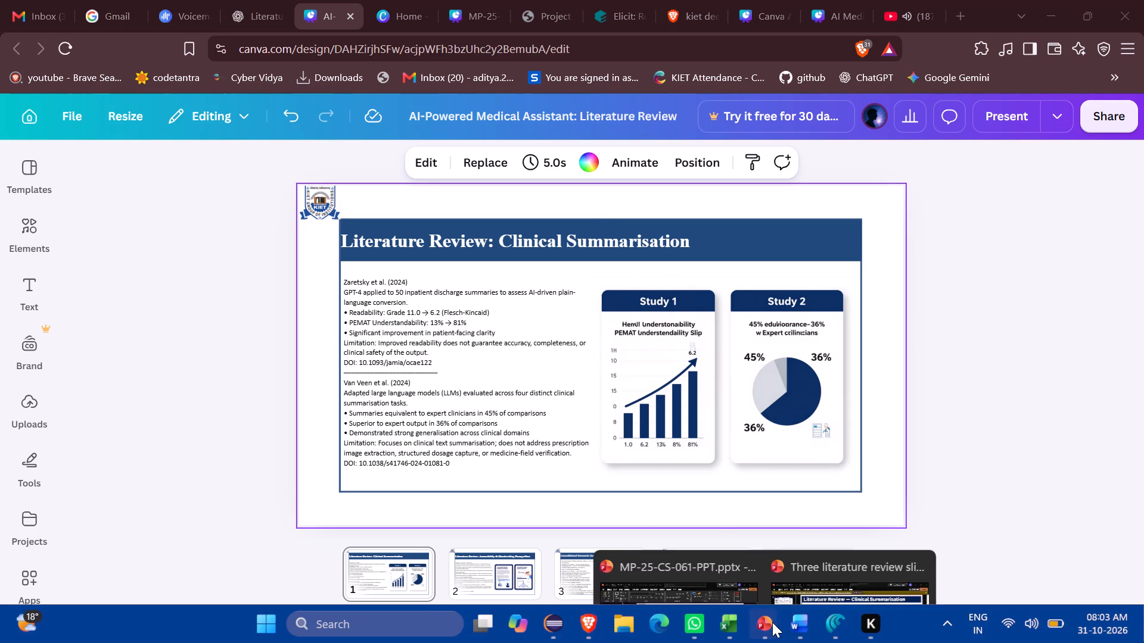
pyautogui.click(712, 550)
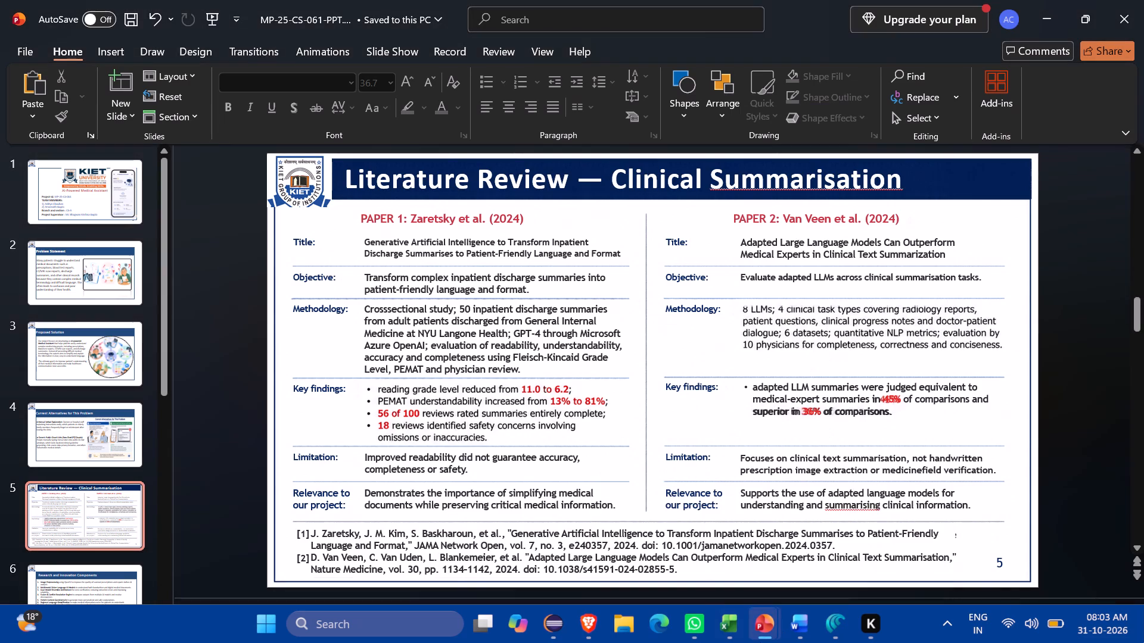
pyautogui.press('Delete')
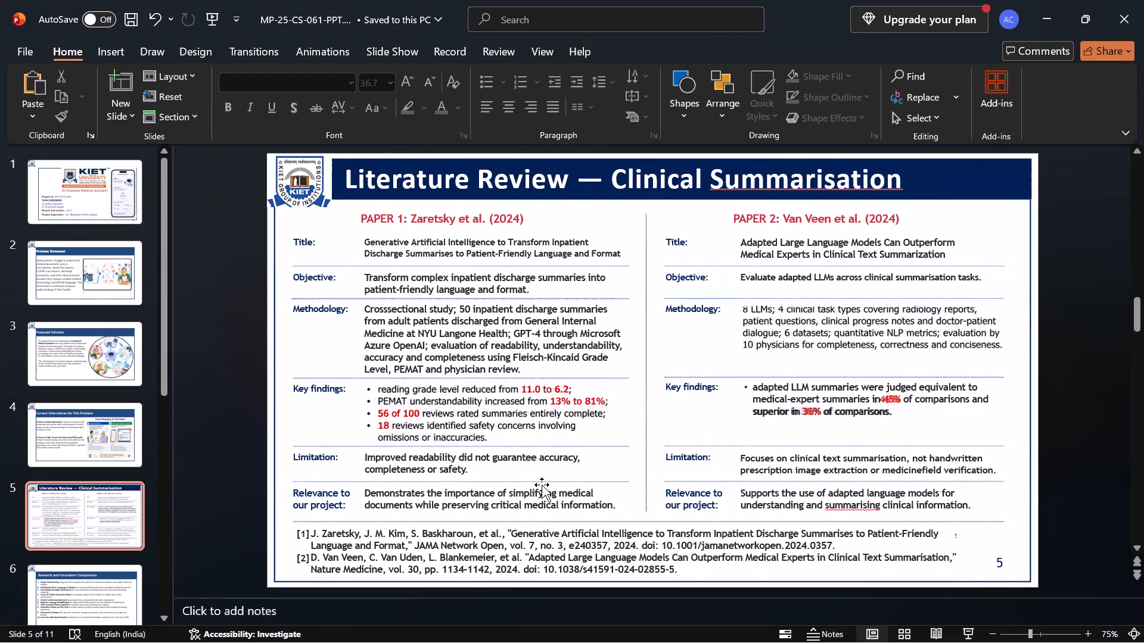
pyautogui.click(126, 513)
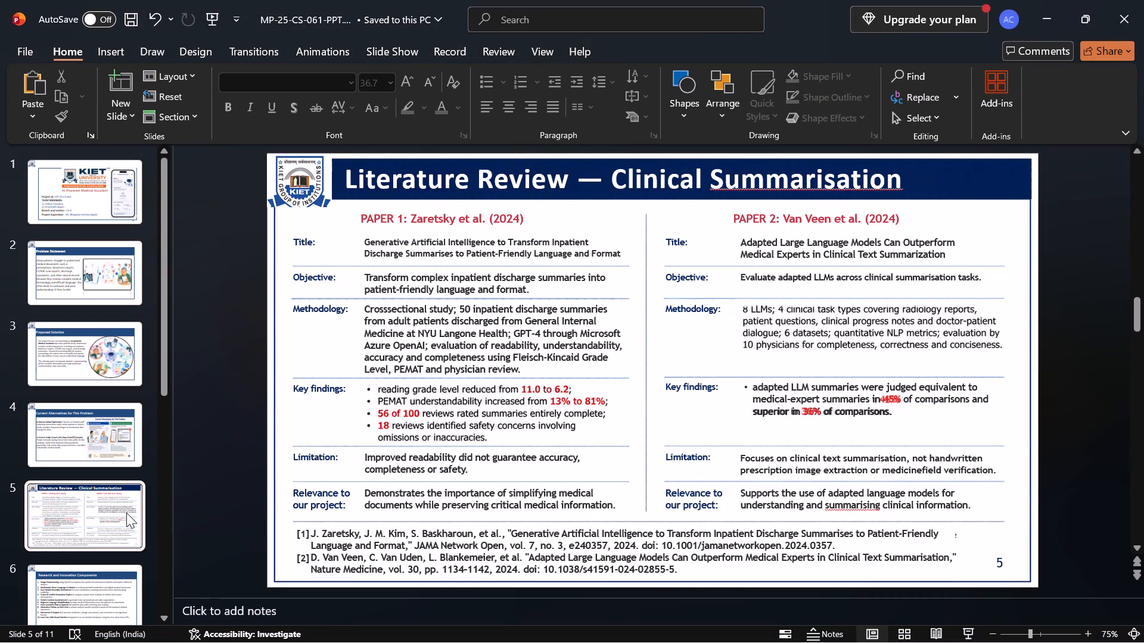
pyautogui.press('Delete')
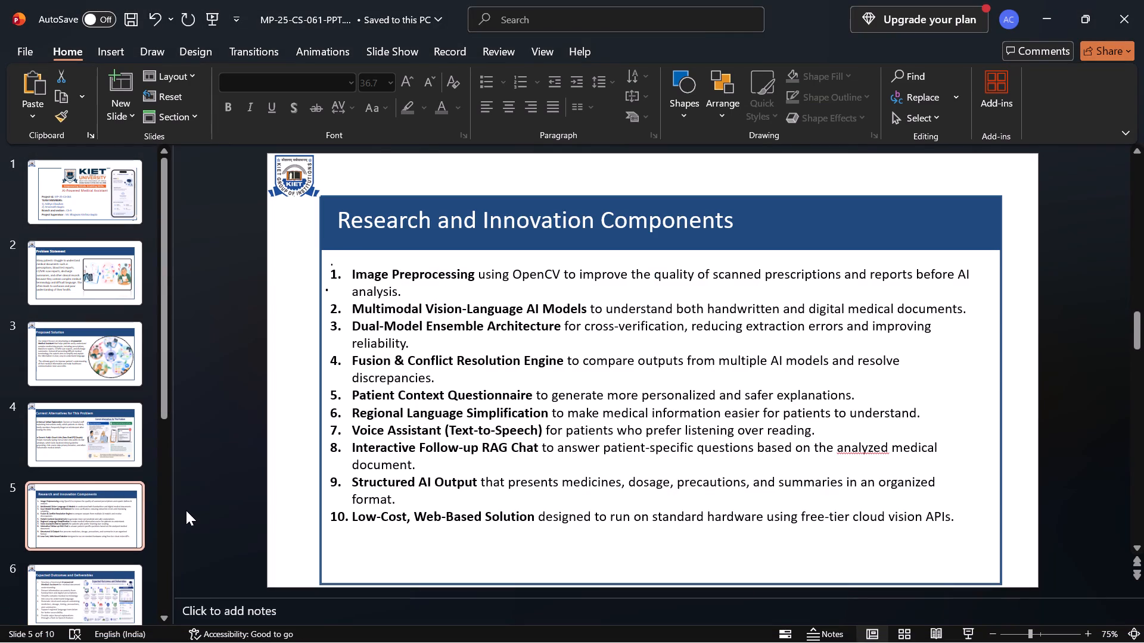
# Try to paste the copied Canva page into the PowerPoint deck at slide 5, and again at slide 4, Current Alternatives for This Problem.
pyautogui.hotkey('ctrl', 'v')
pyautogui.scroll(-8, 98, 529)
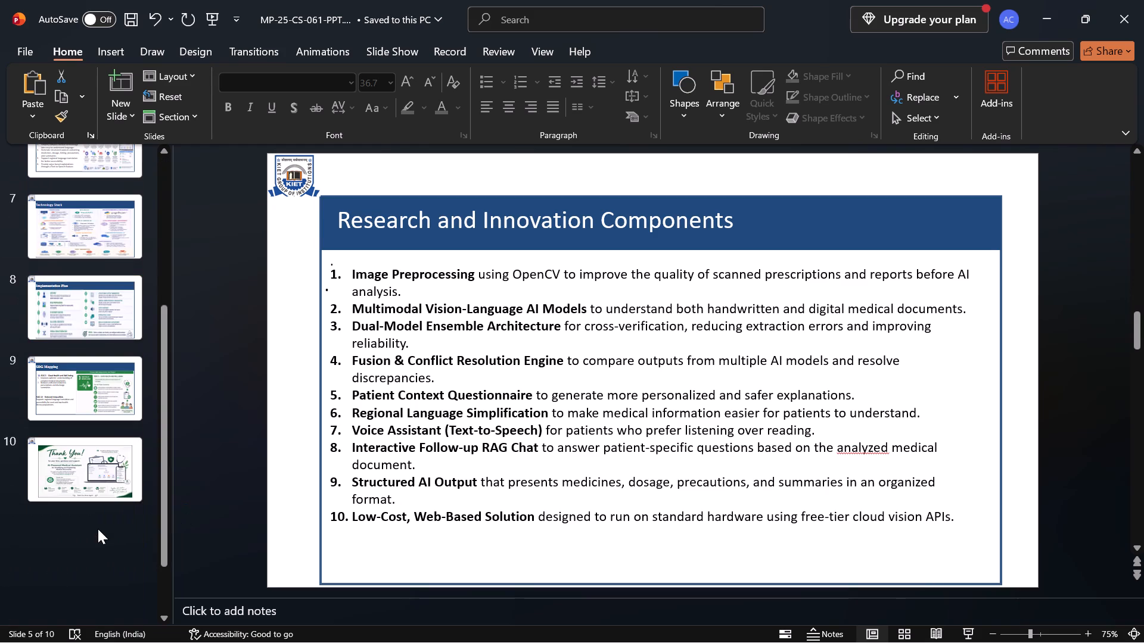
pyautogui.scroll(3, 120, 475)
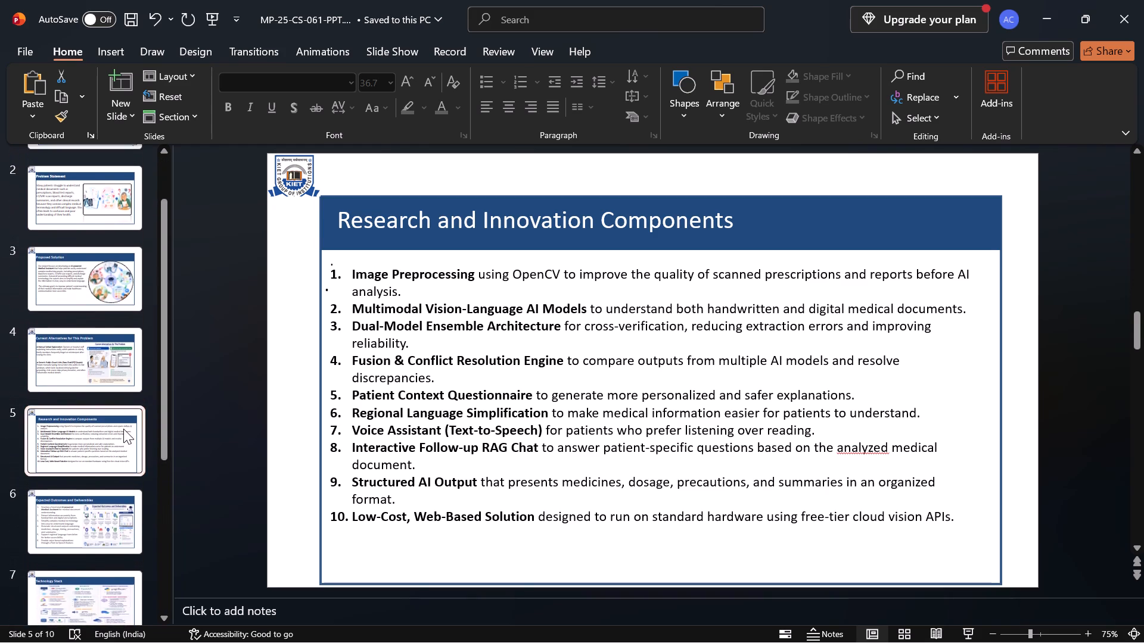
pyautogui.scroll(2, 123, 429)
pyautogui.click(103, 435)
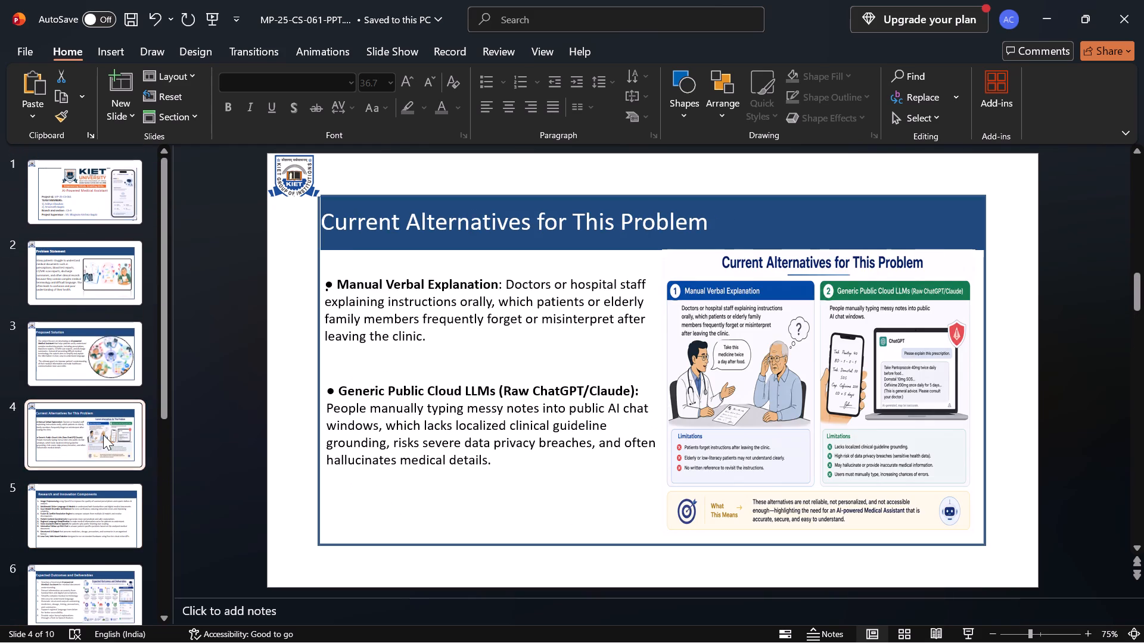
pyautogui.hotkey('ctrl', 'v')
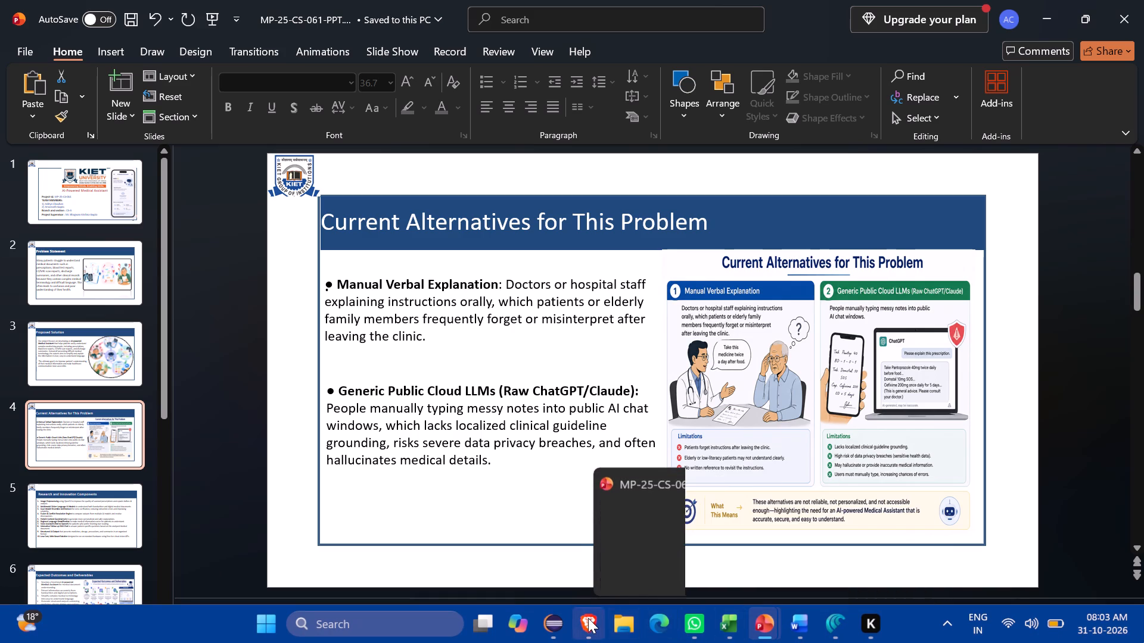
# Return to Canva, copy the Clinical Summarisation page again and paste it into the PowerPoint deck at slide 4.
pyautogui.click(583, 573)
pyautogui.click(672, 347)
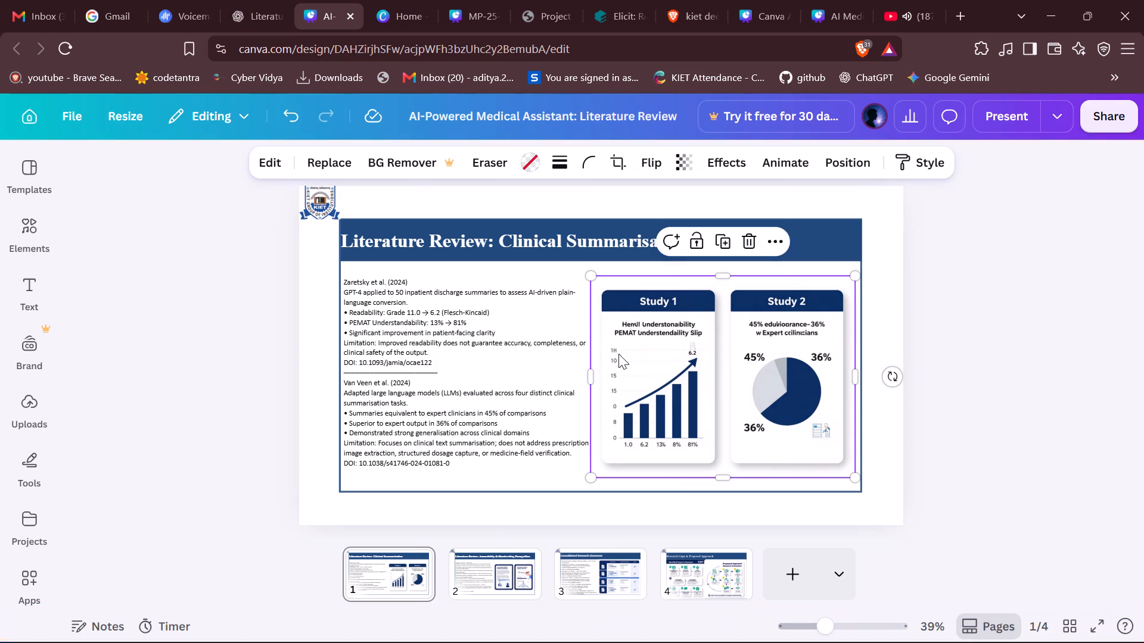
pyautogui.click(329, 316)
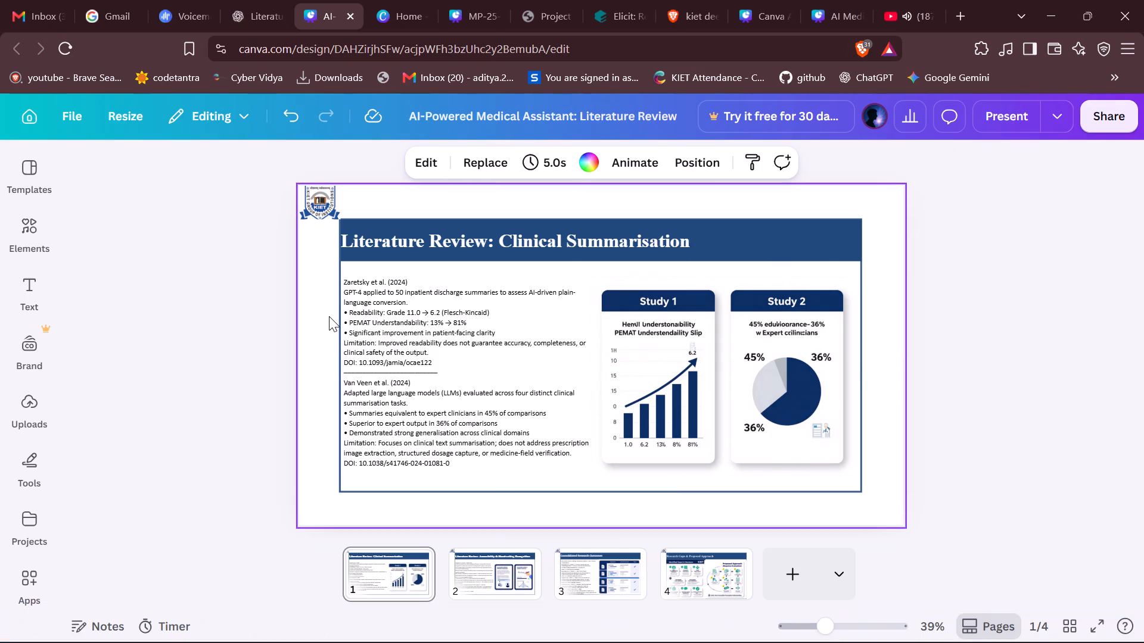
pyautogui.hotkey('ctrl', 'c')
pyautogui.rightClick(329, 316)
pyautogui.click(415, 288)
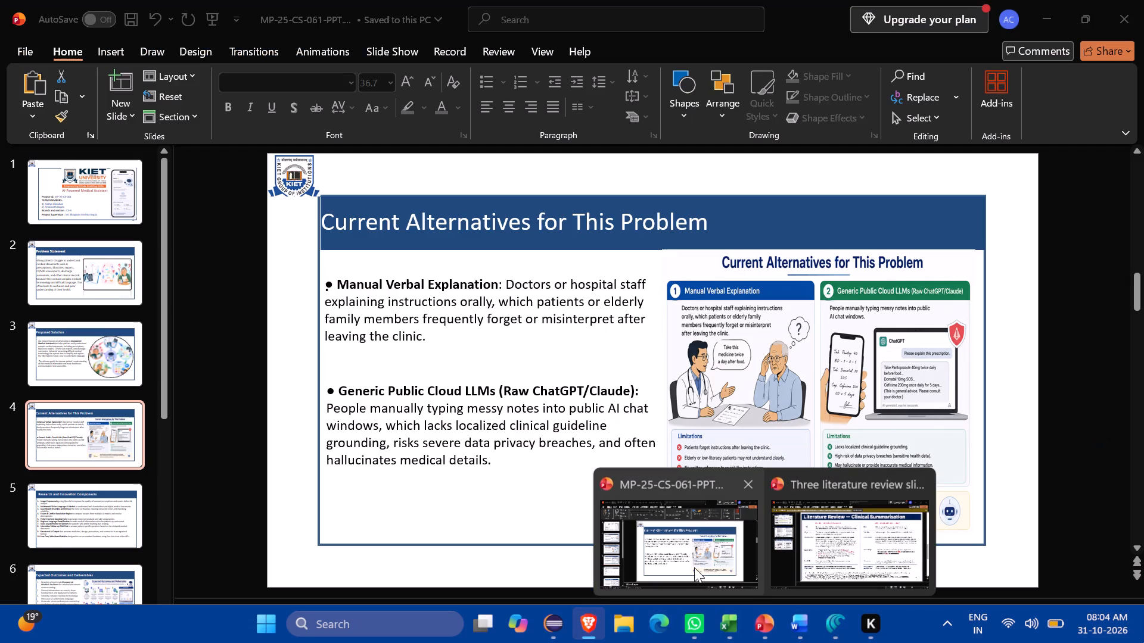
pyautogui.click(694, 567)
pyautogui.hotkey('ctrl', 'v')
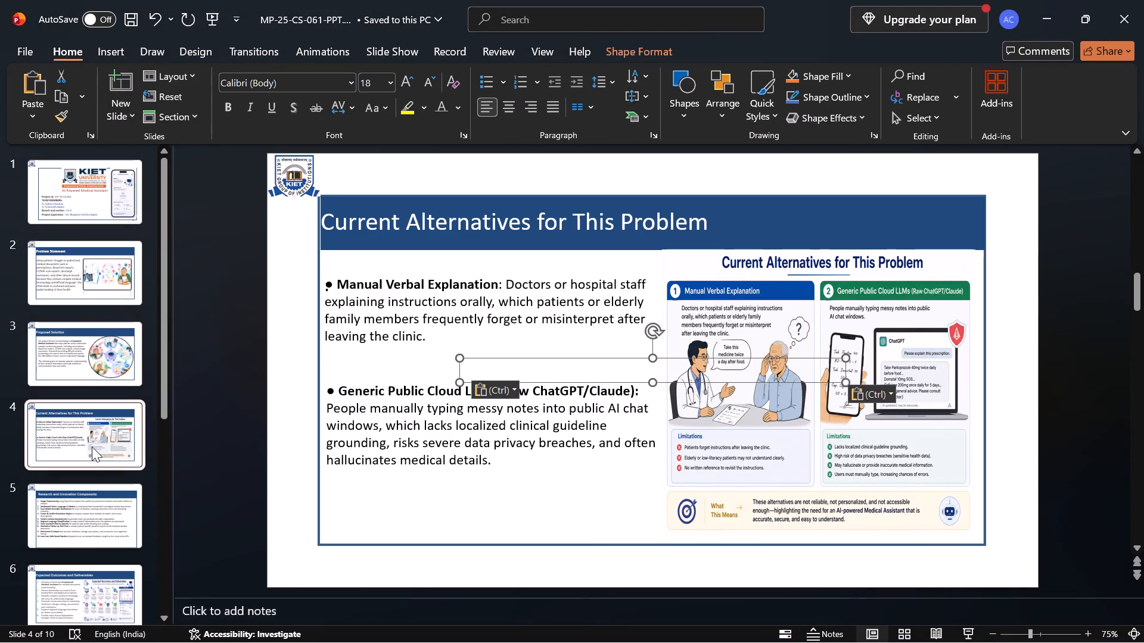
# Add a blank slide after slide 4, Current Alternatives for This Problem, and try to paste the copied Canva page onto it.
pyautogui.click(467, 497)
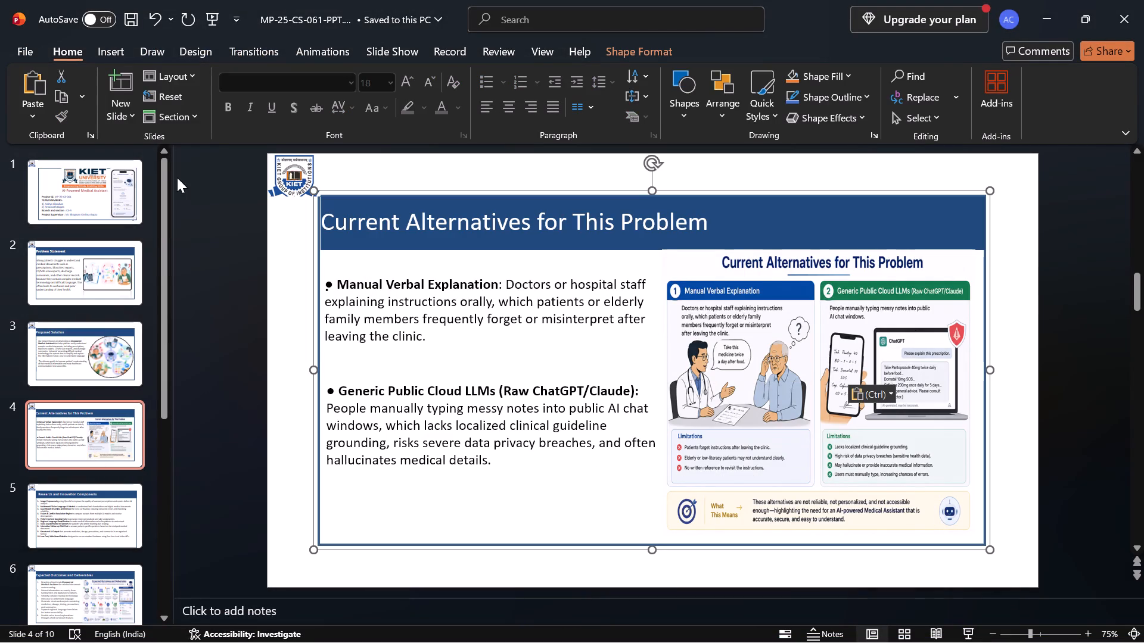
pyautogui.click(125, 93)
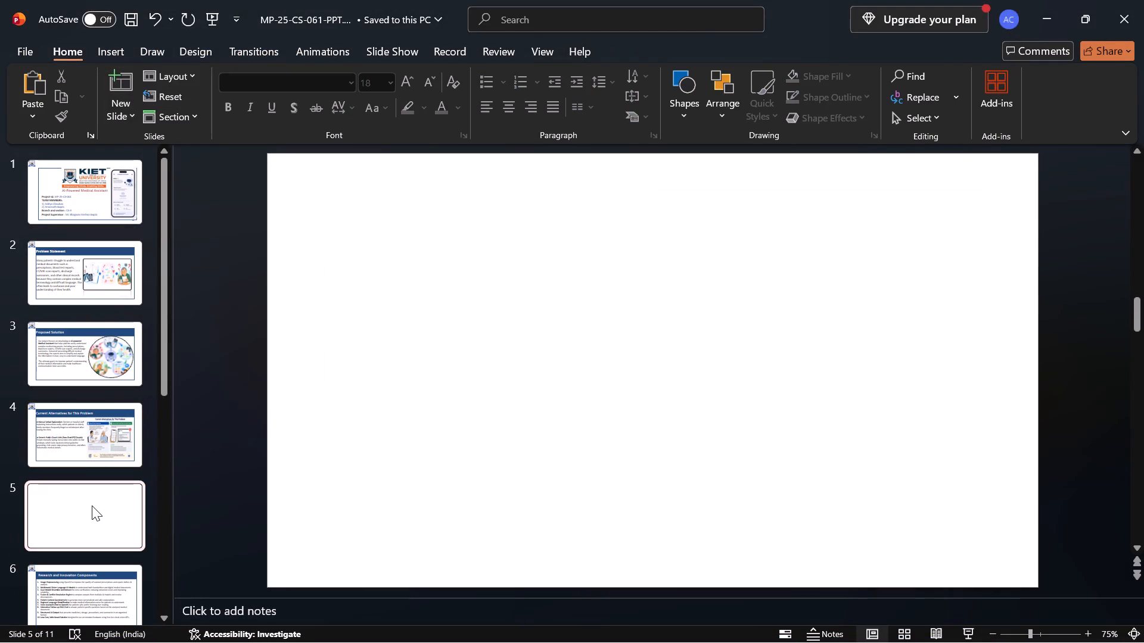
pyautogui.click(92, 505)
pyautogui.hotkey('ctrl', 'v')
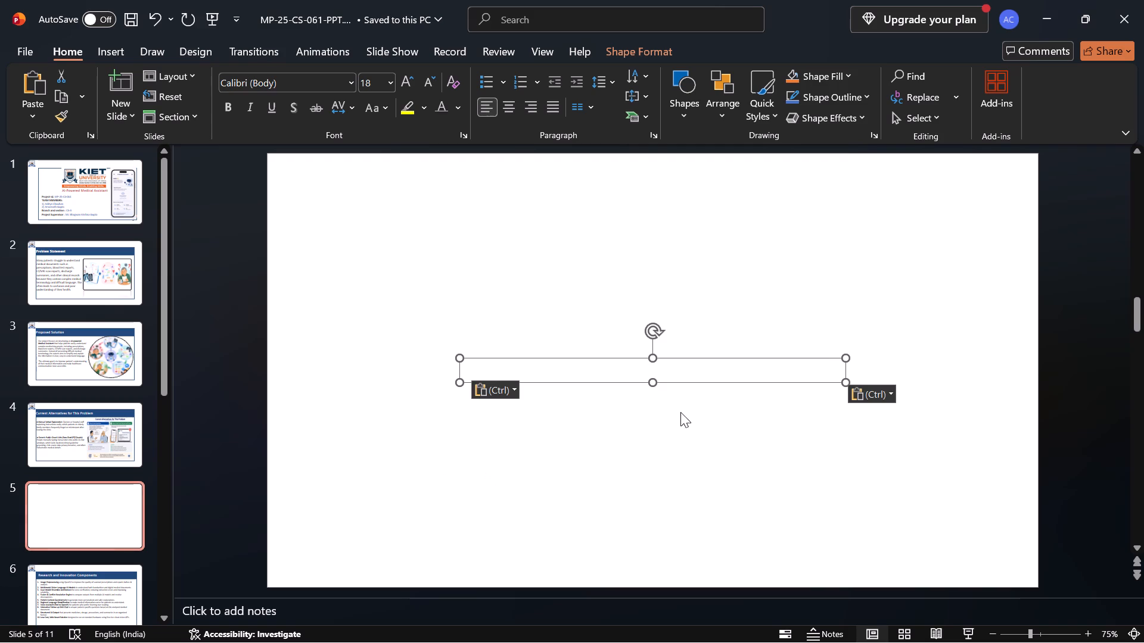
pyautogui.click(714, 404)
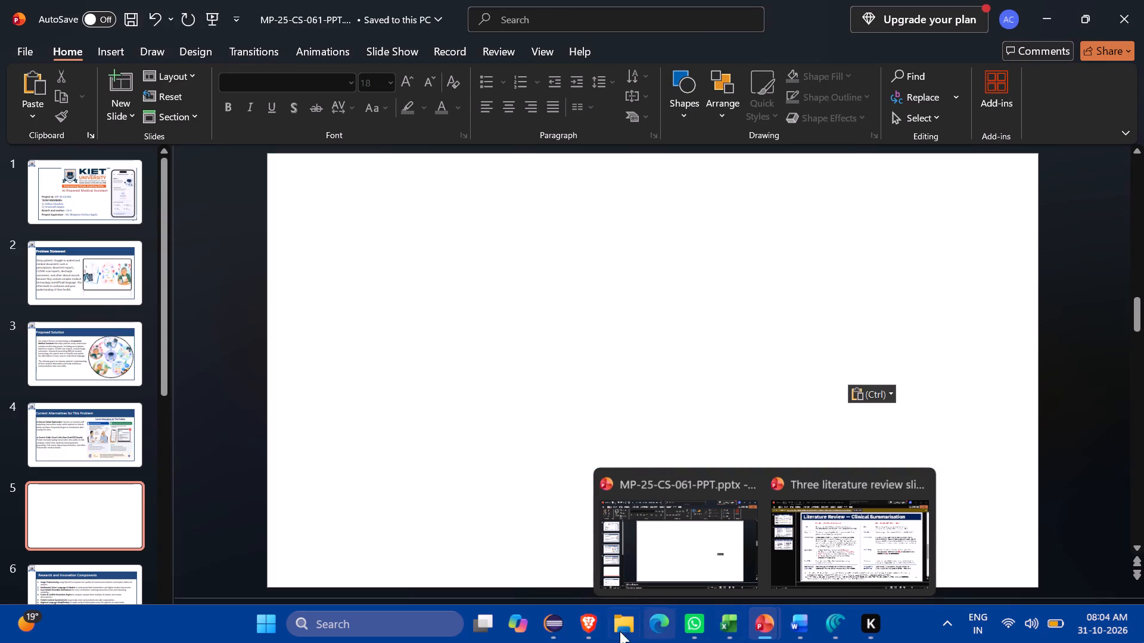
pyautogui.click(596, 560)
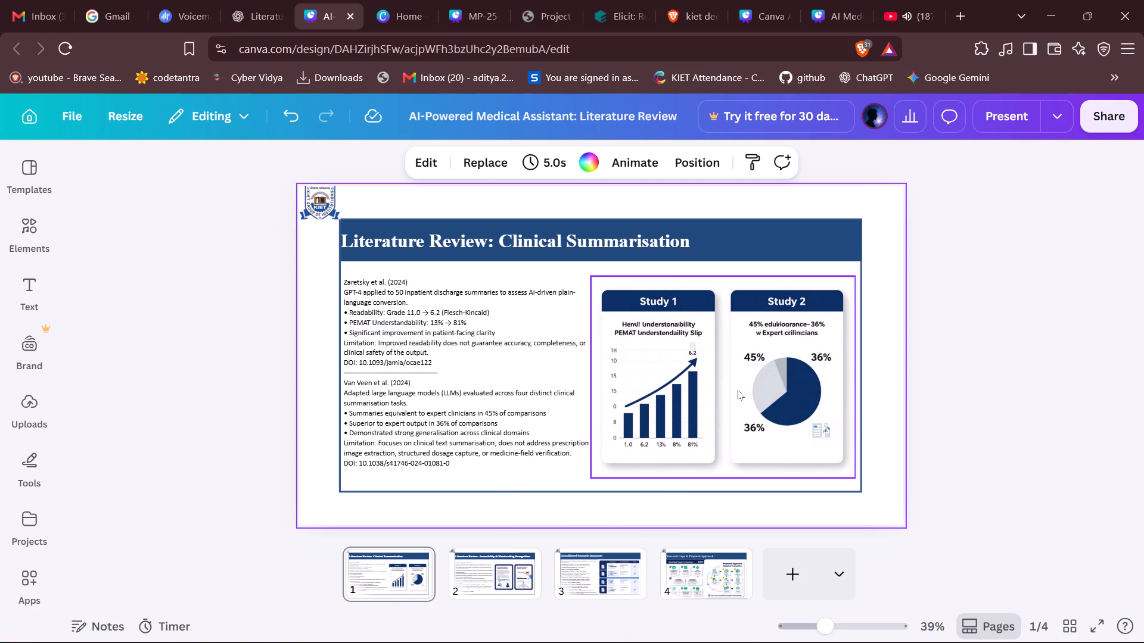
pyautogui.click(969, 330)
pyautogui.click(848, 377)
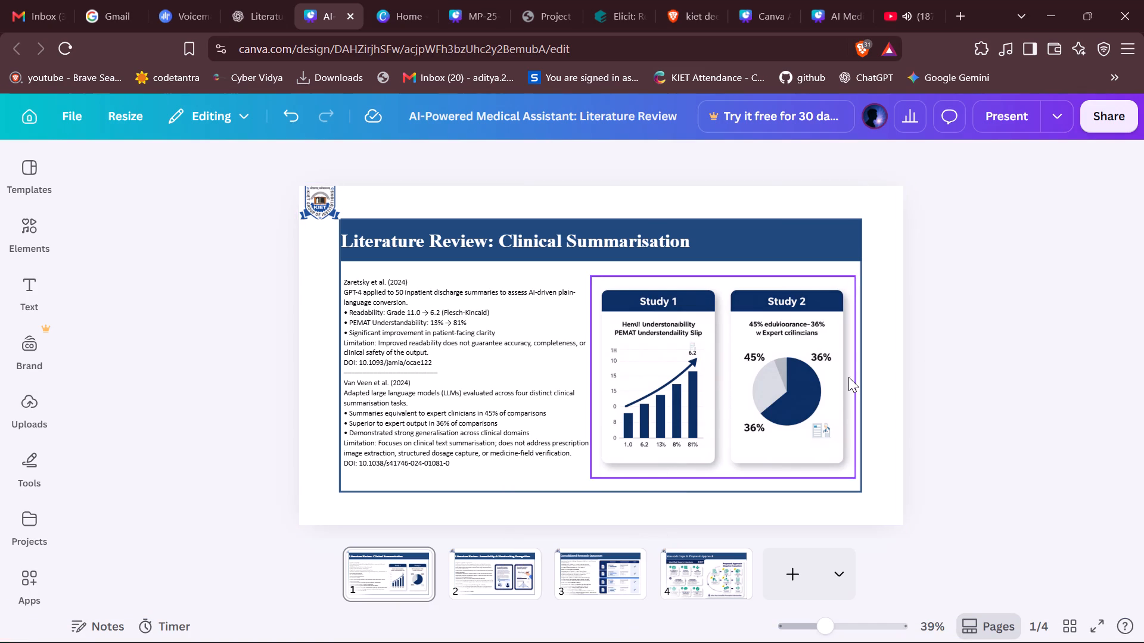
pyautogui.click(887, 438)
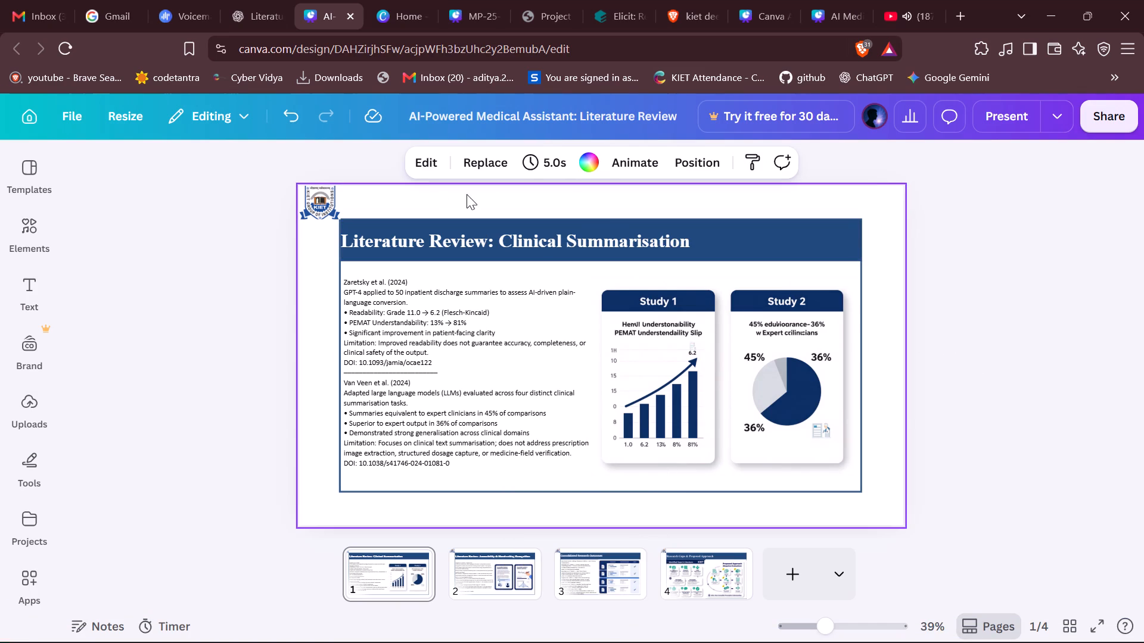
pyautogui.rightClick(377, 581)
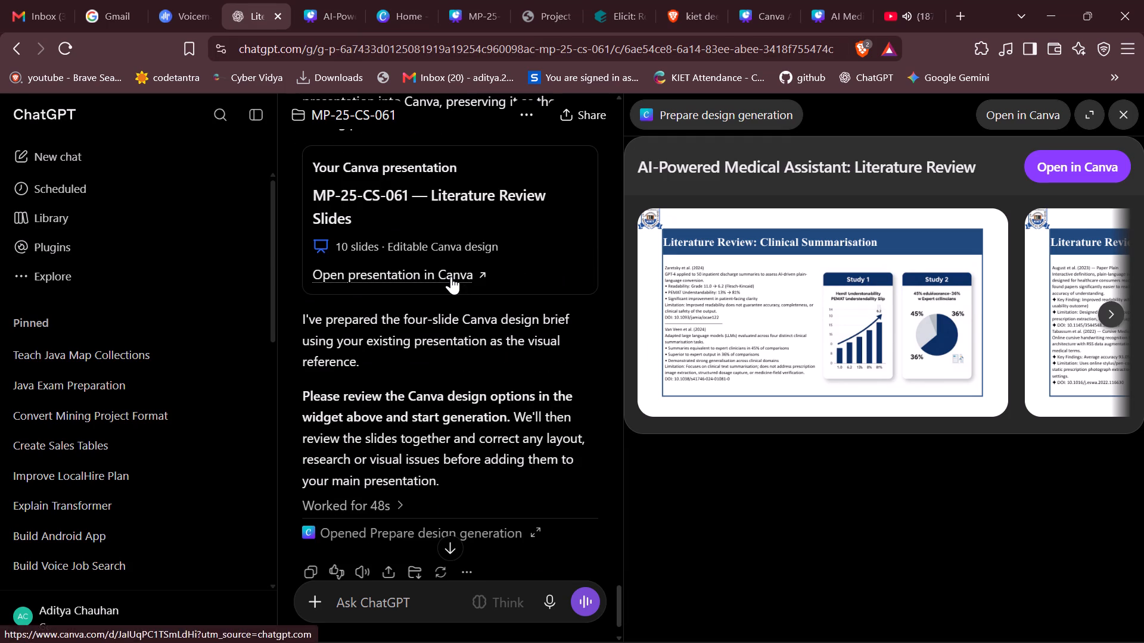
pyautogui.click(451, 276)
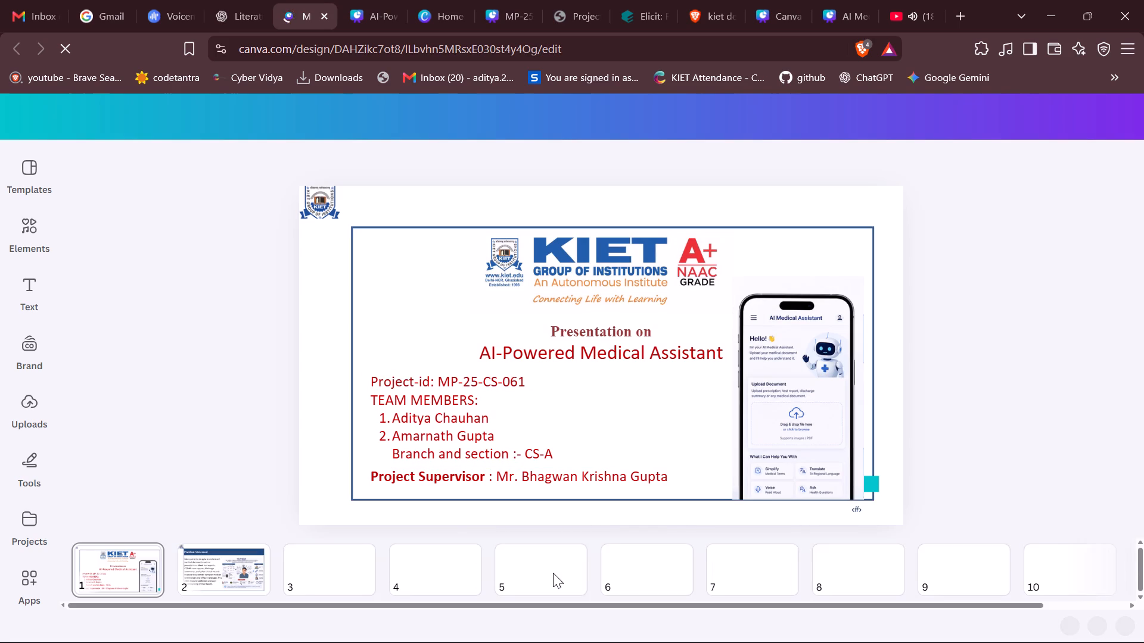
pyautogui.hscroll(-3, 473, 559)
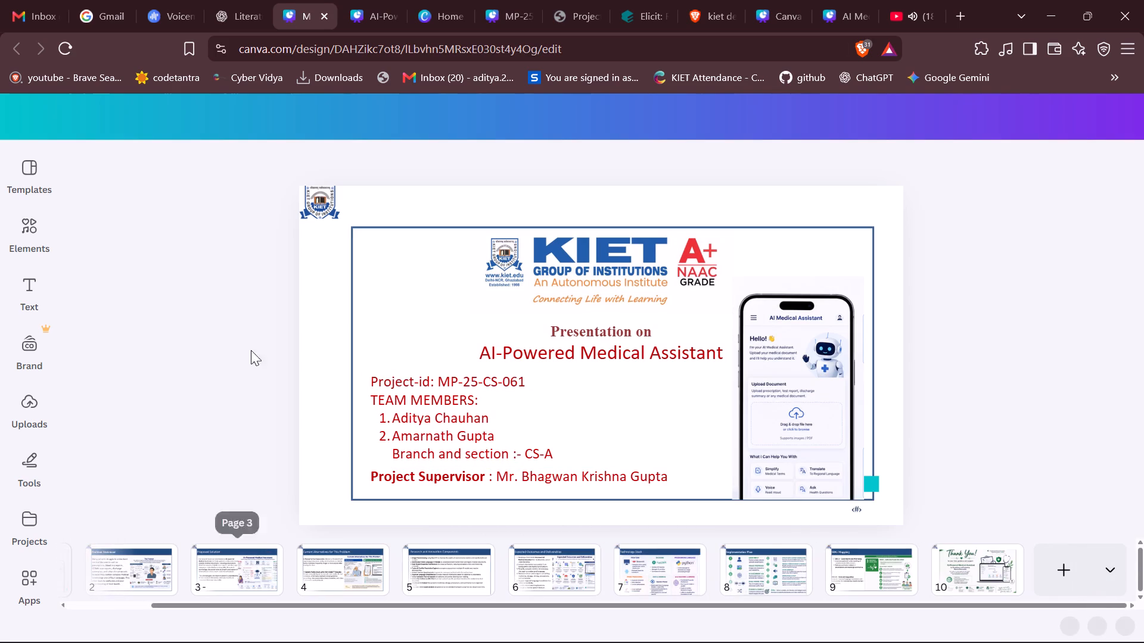
# Return to the AI-Powered Medical Assistant: Literature Review design and duplicate its Clinical Summarisation page.
pyautogui.click(341, 0)
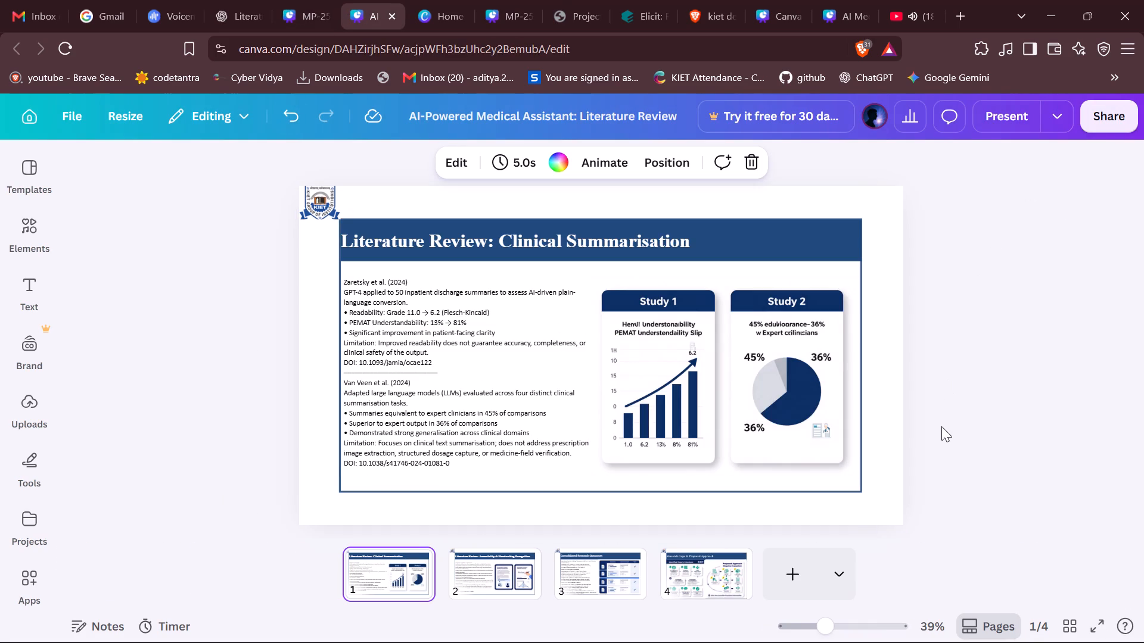
pyautogui.scroll(-1, 941, 426)
pyautogui.click(880, 514)
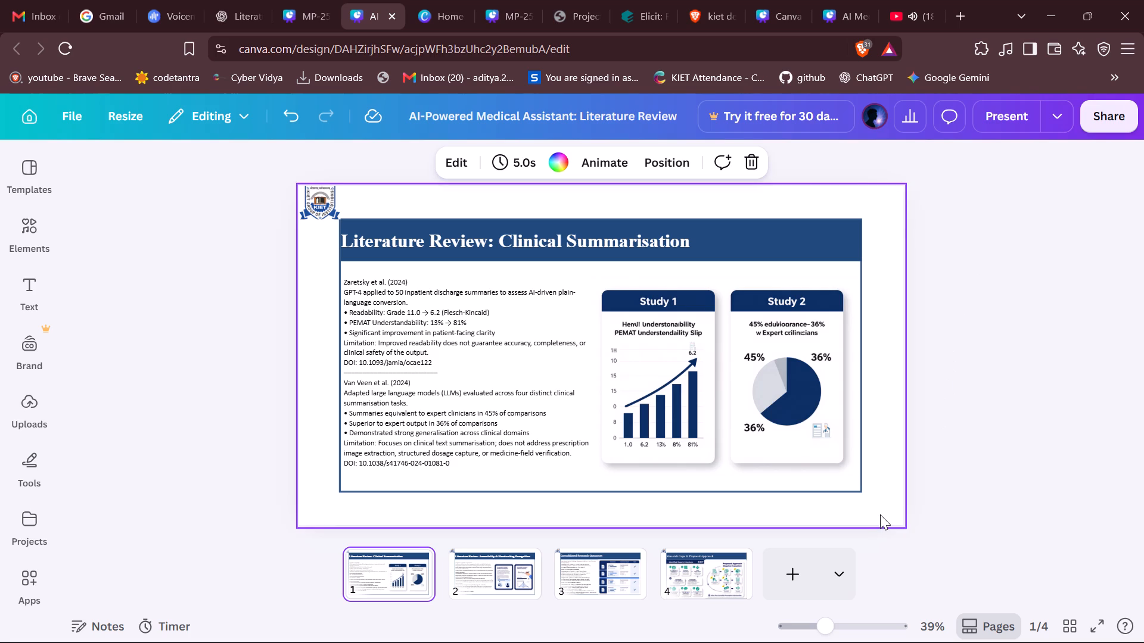
pyautogui.rightClick(880, 514)
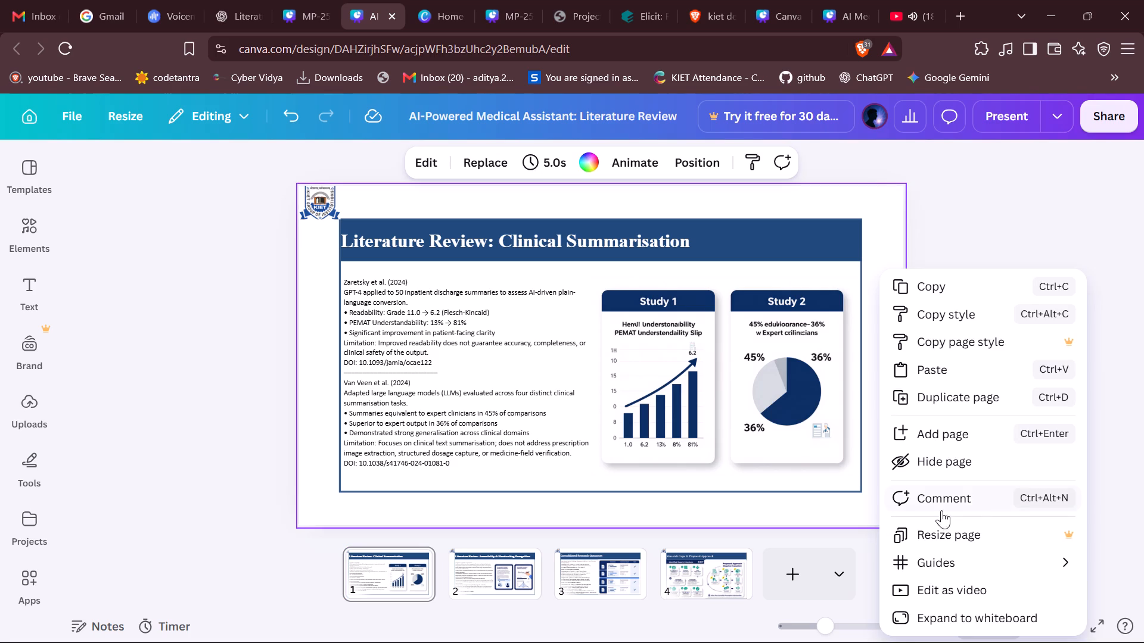
pyautogui.click(1008, 396)
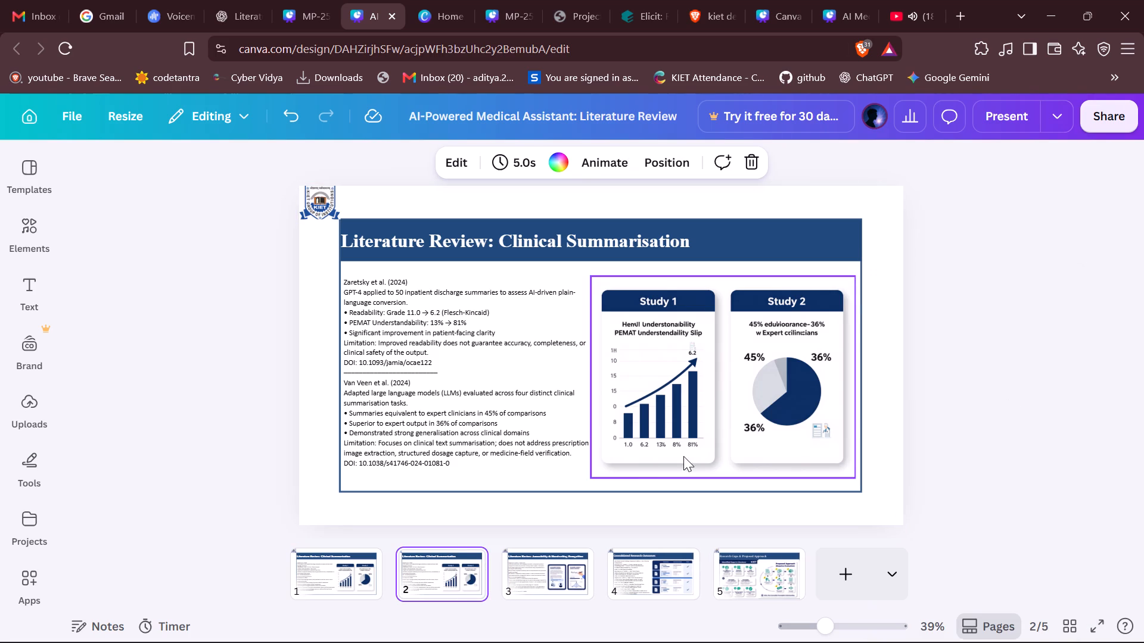
# Switch to the blank slide 5 in the PowerPoint deck and look through the clipboard history for the copied Canva page.
pyautogui.click(871, 508)
pyautogui.rightClick(871, 508)
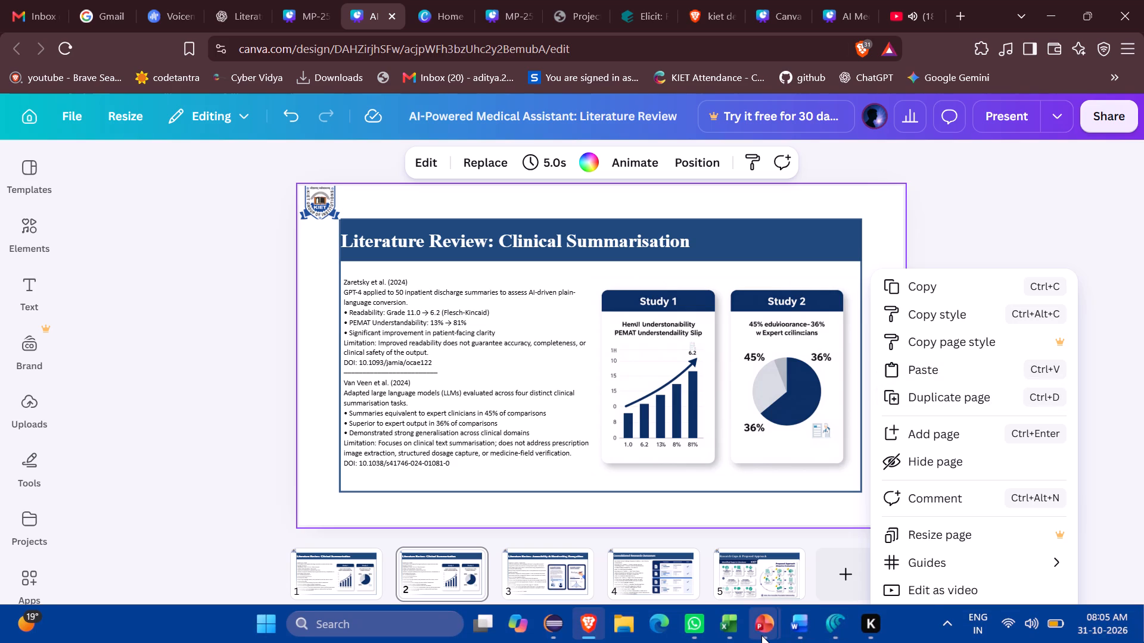
pyautogui.click(707, 558)
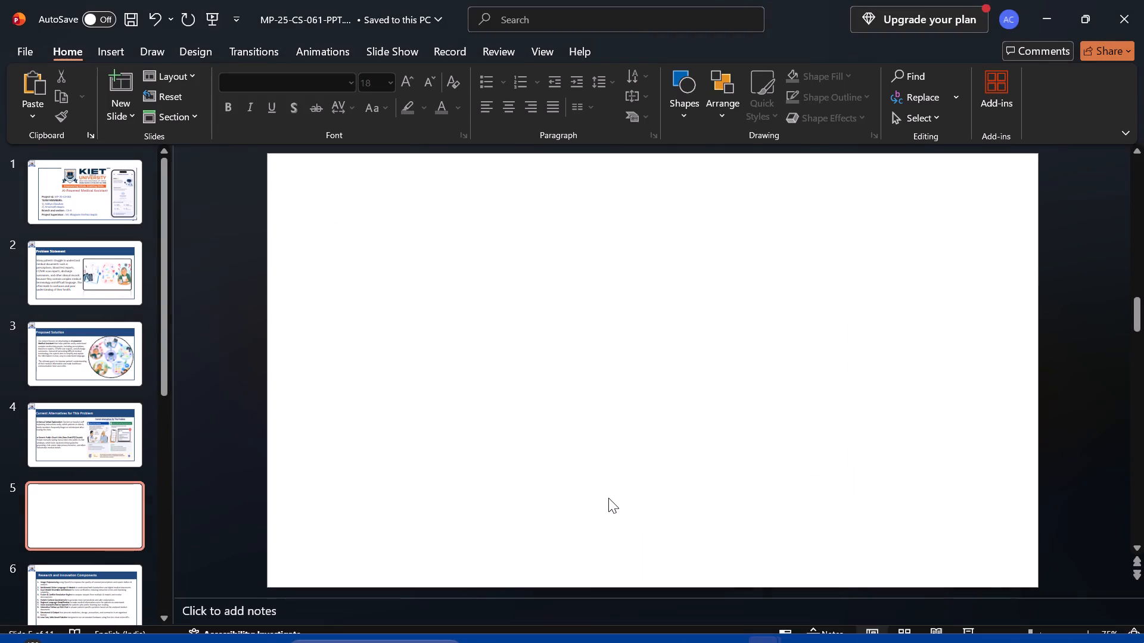
pyautogui.press('super+v')
pyautogui.scroll(-2, 1009, 516)
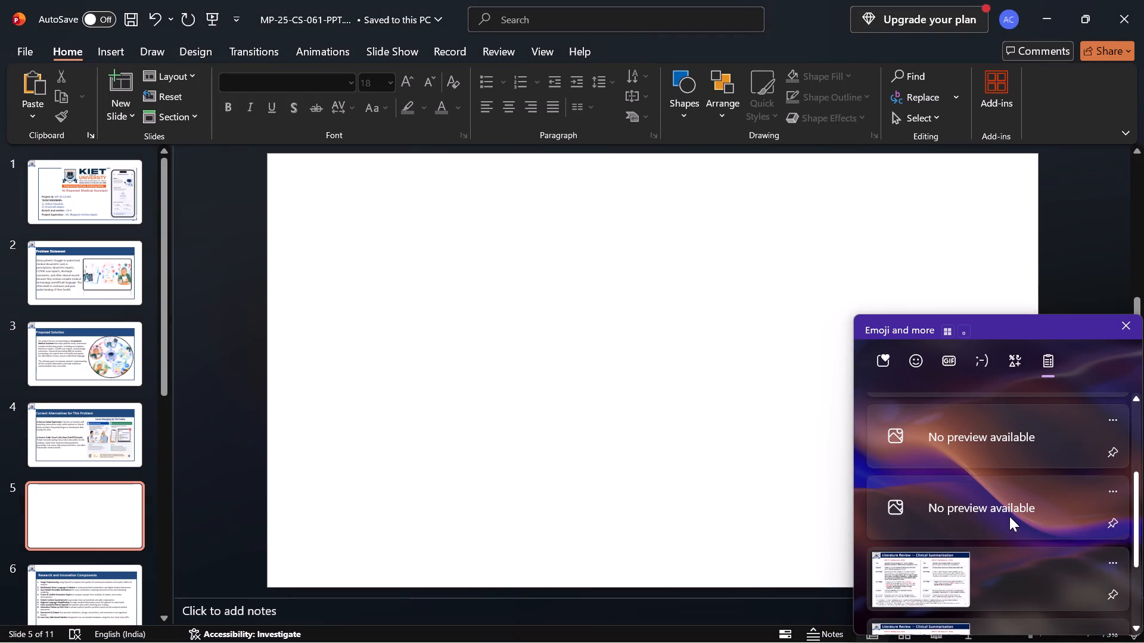
pyautogui.scroll(-1, 1009, 516)
pyautogui.scroll(-1, 879, 558)
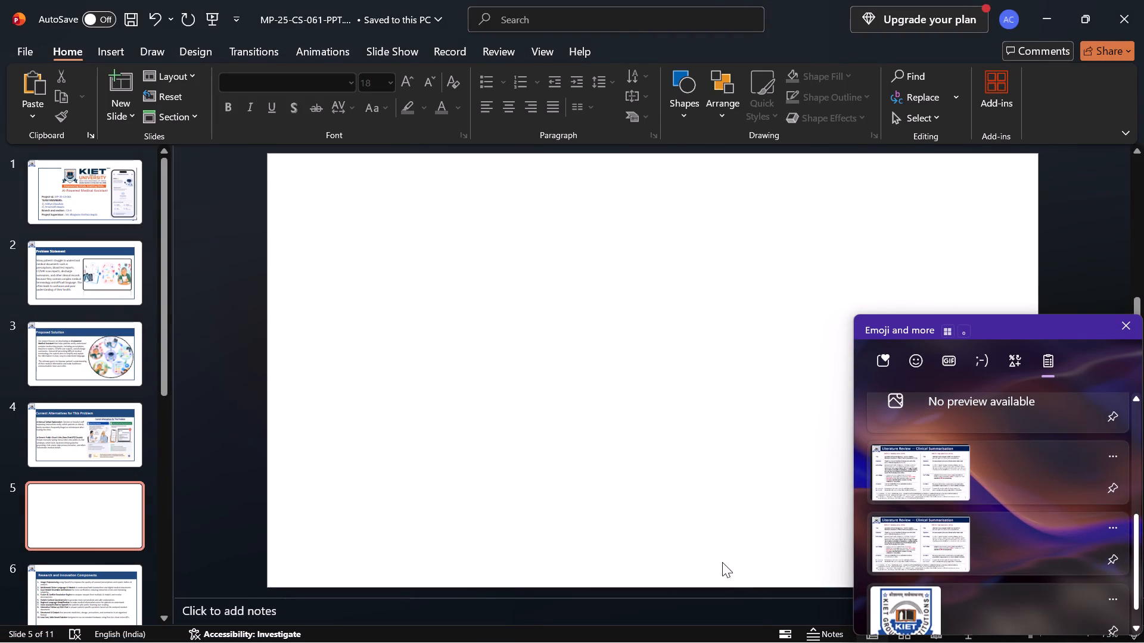
pyautogui.click(657, 562)
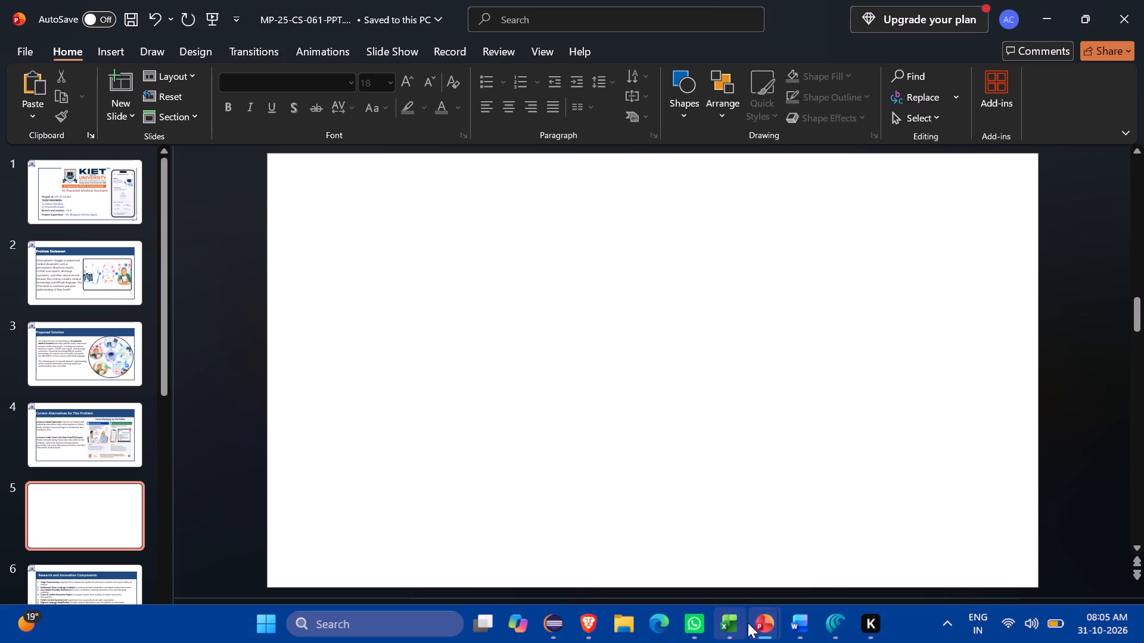
# Return to Canva, download the literature review design as PPTX and save AI-Powered Medical Assistant Literature Review.pptx to New Volume (D:).
pyautogui.click(588, 624)
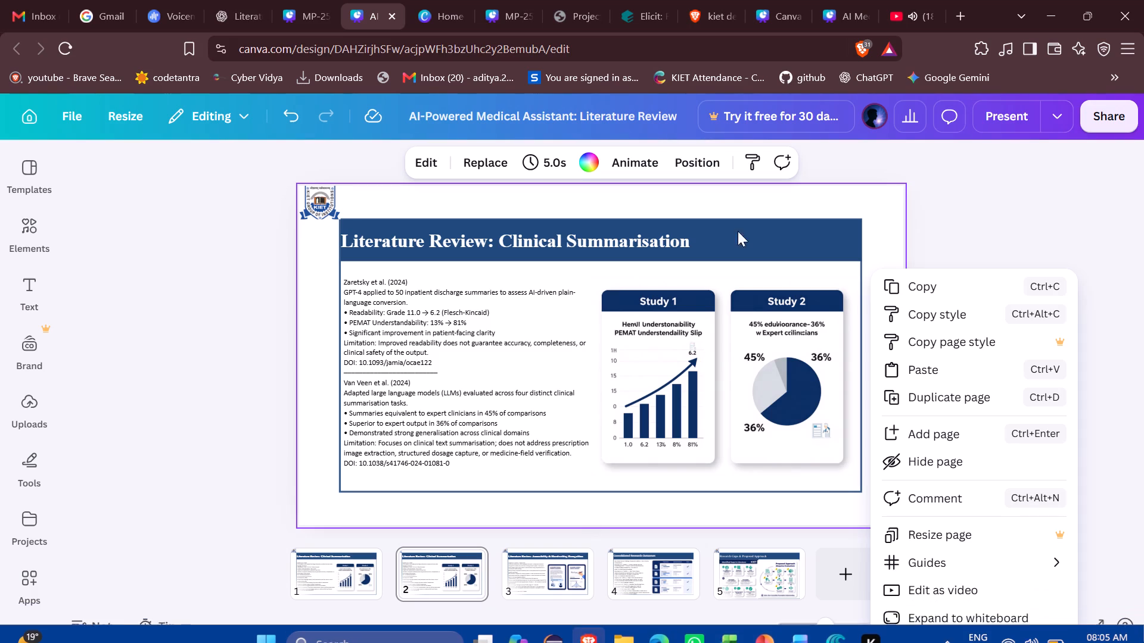
pyautogui.click(995, 152)
pyautogui.click(1124, 112)
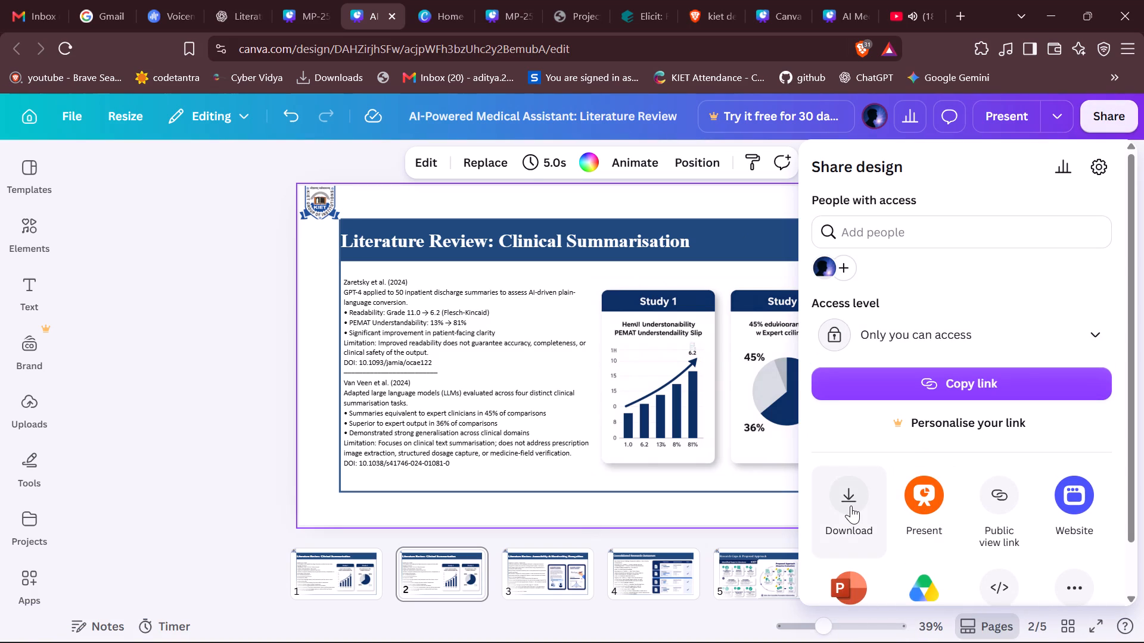
pyautogui.click(851, 505)
pyautogui.click(938, 219)
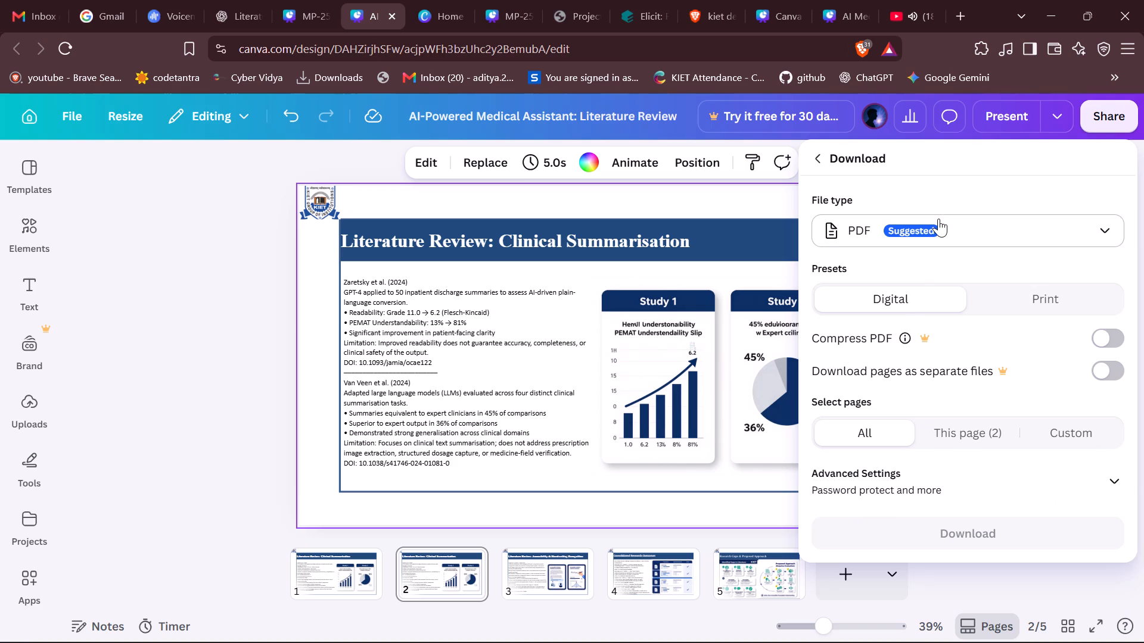
pyautogui.click(940, 227)
pyautogui.click(1083, 224)
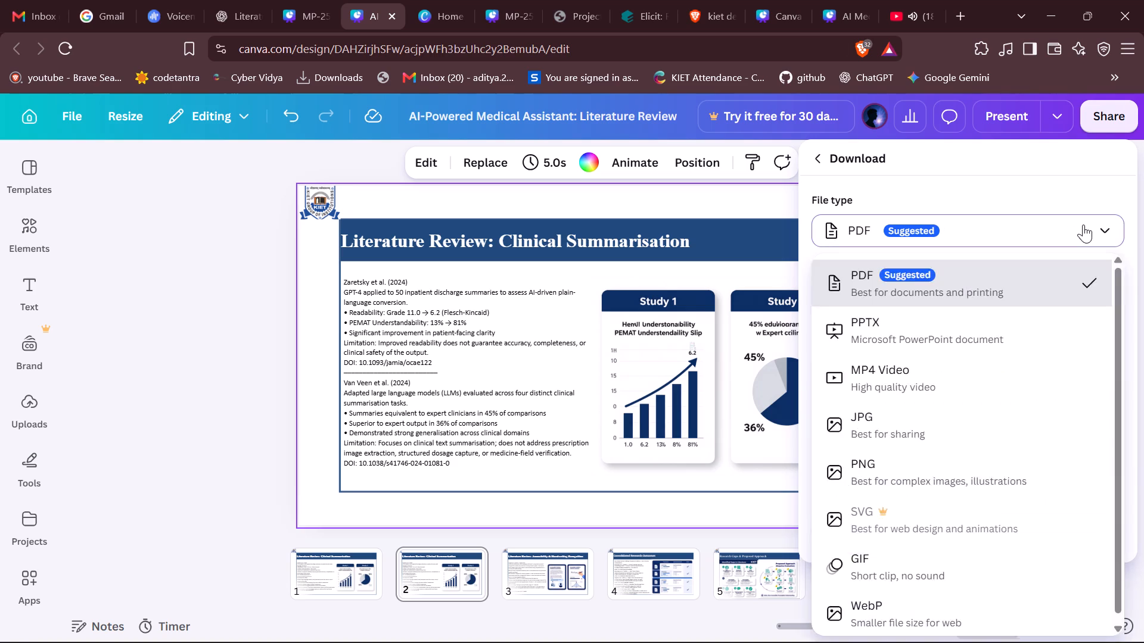
pyautogui.click(1067, 237)
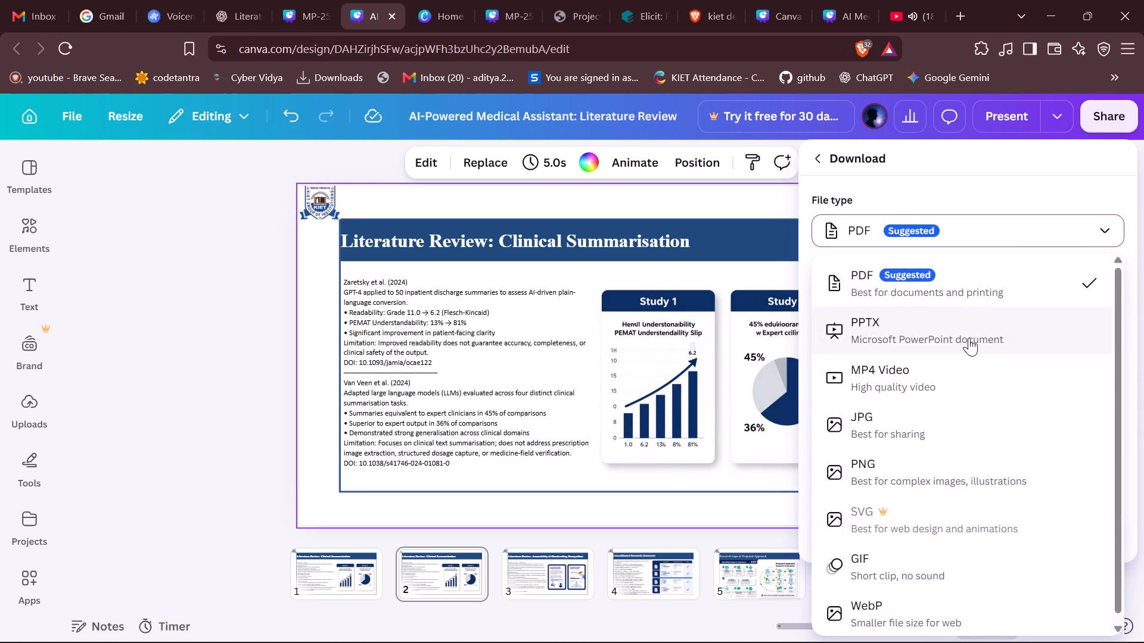
pyautogui.click(969, 338)
pyautogui.click(960, 391)
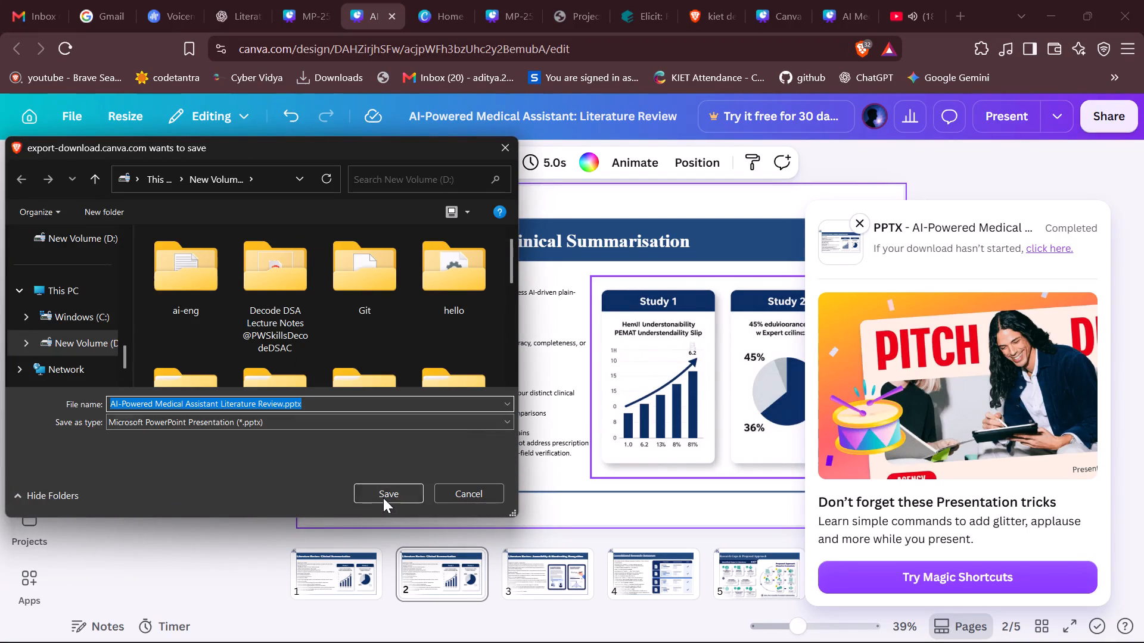
pyautogui.click(383, 497)
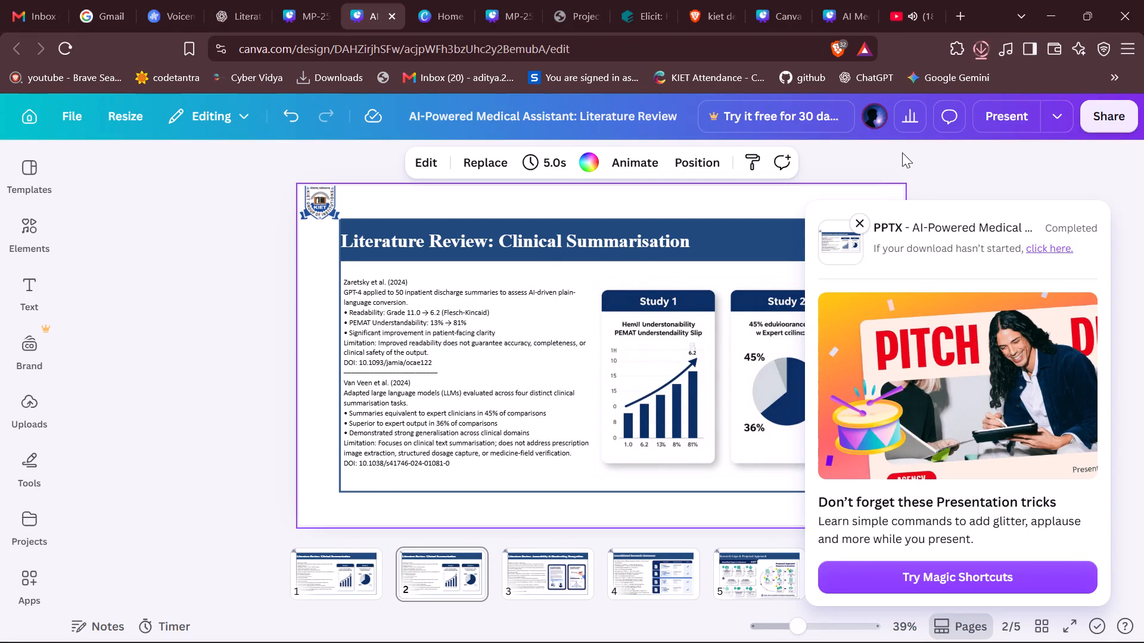
# Open the downloaded AI-Powered Medical Assistant Literature Review.pptx in PowerPoint.
pyautogui.click(984, 42)
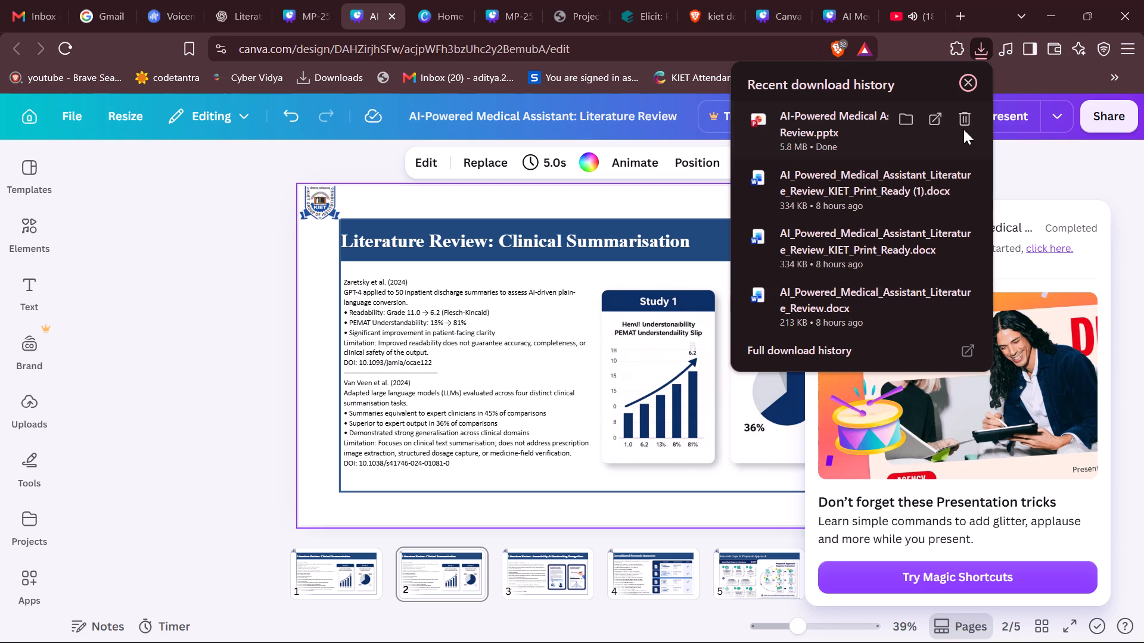
pyautogui.click(936, 120)
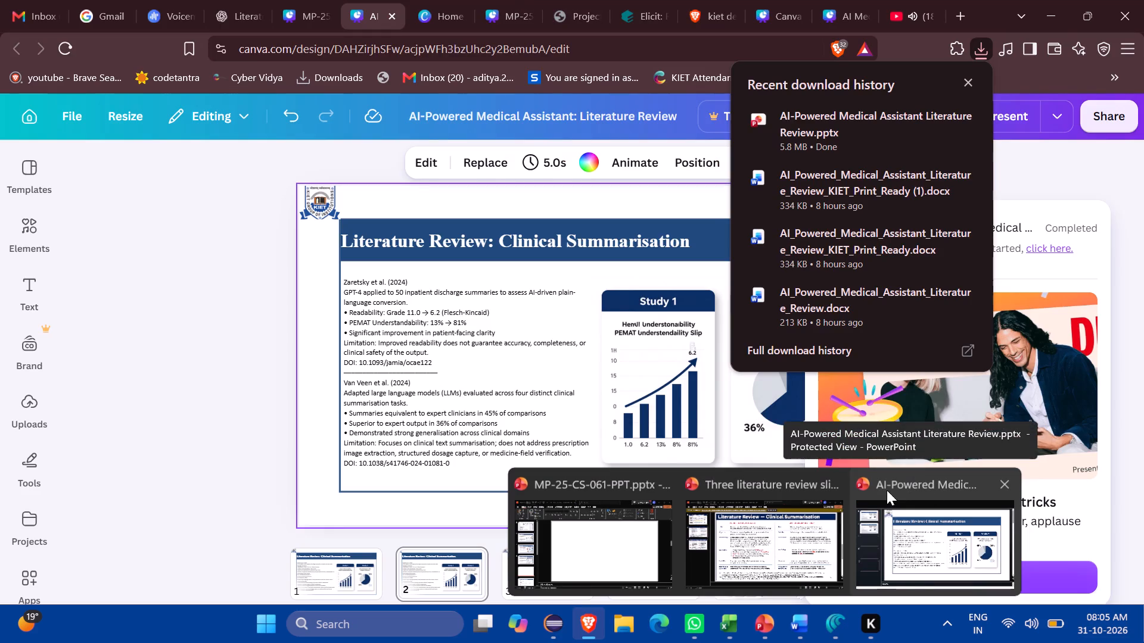
# Close the Three literature review slides presentation window in PowerPoint.
pyautogui.click(832, 483)
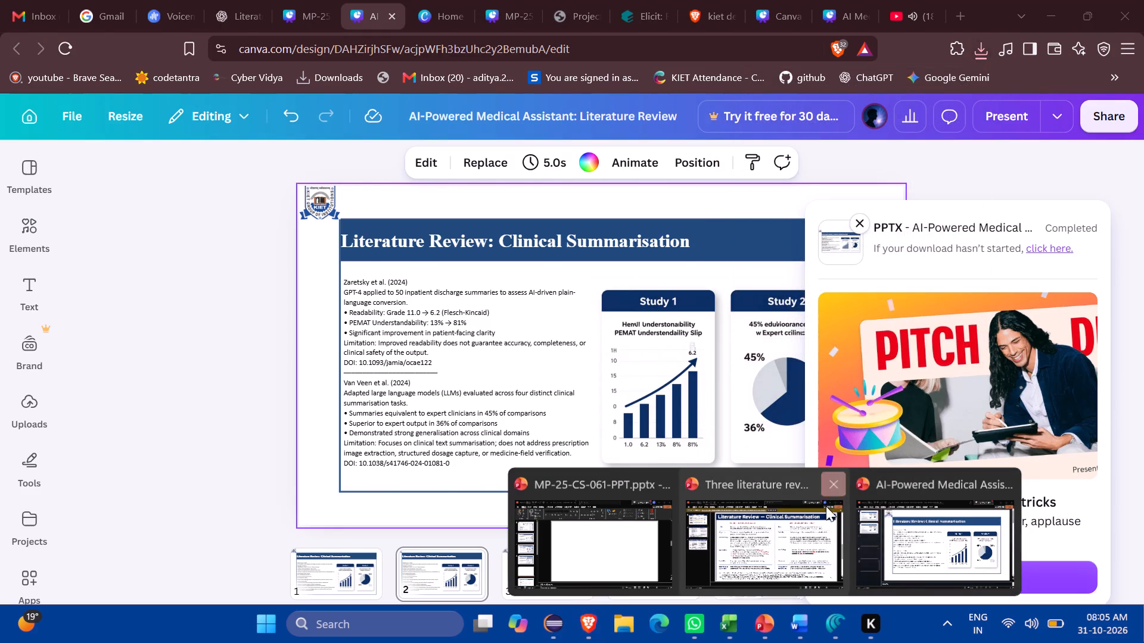
# Switch to AI-Powered Medical Assistant Literature Review.pptx in PowerPoint and enable editing for it.
pyautogui.click(857, 523)
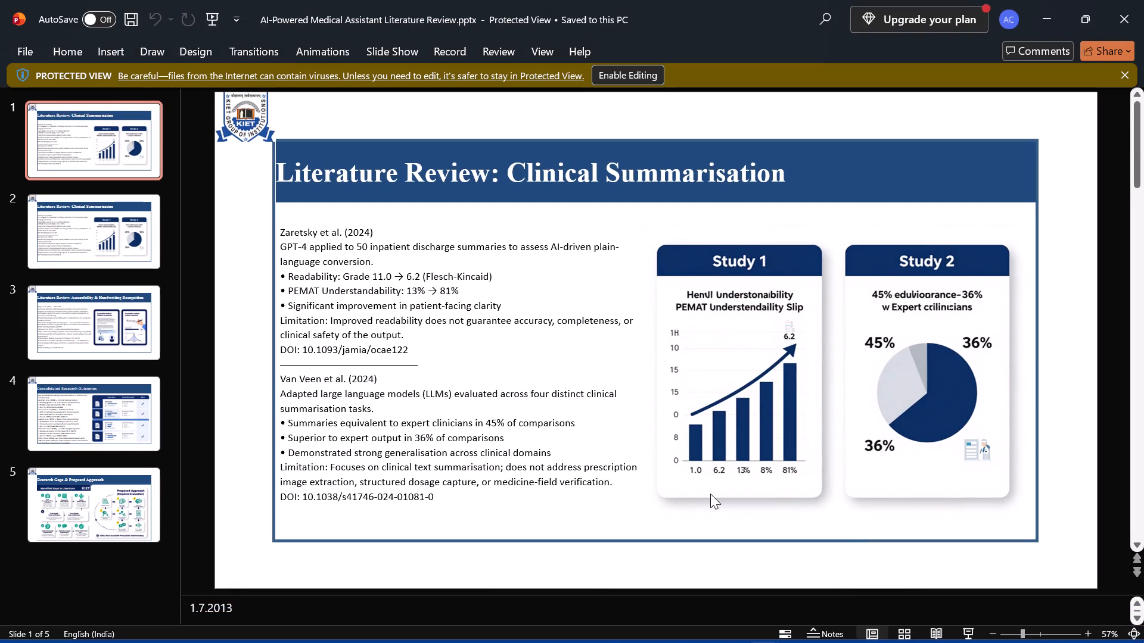
pyautogui.click(629, 71)
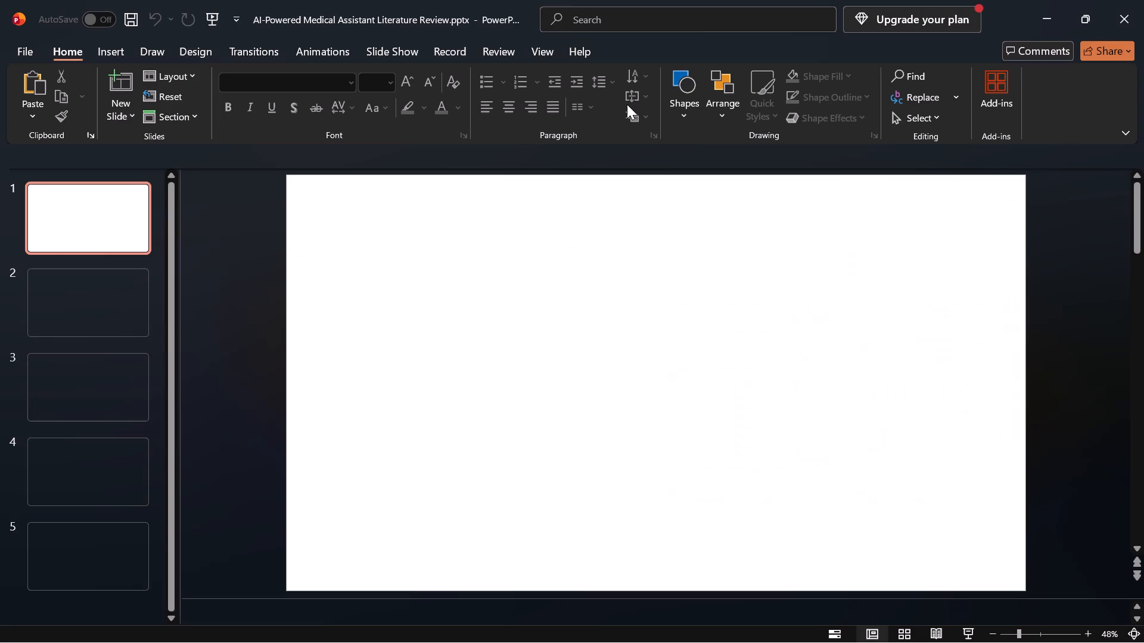
pyautogui.click(688, 185)
pyautogui.click(709, 169)
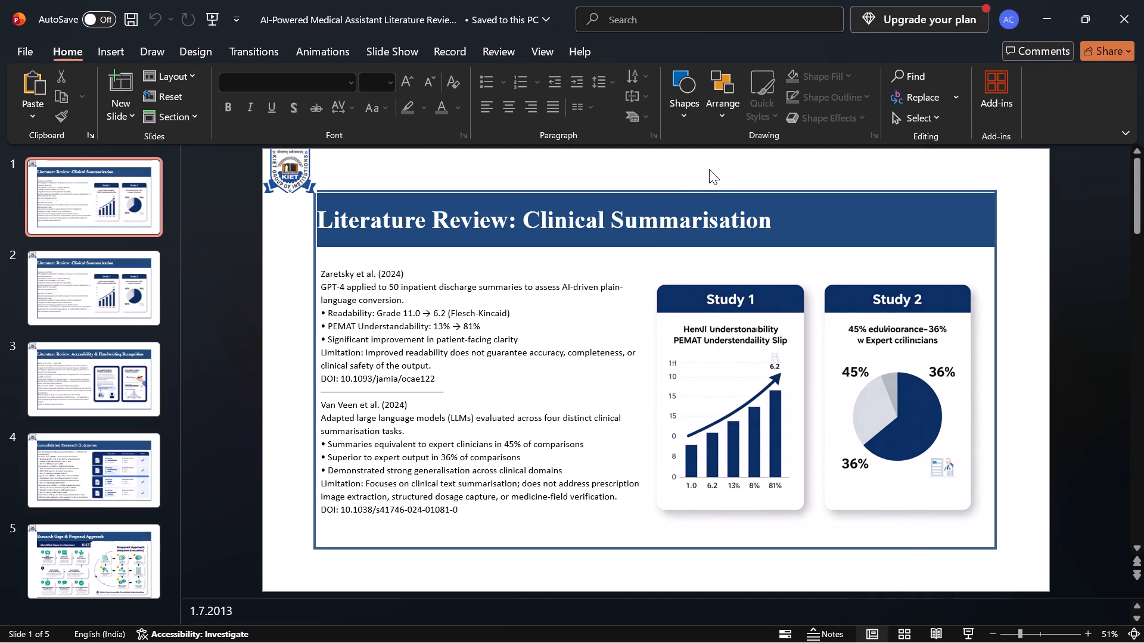
pyautogui.moveTo(1023, 354); pyautogui.dragTo(266, 265)
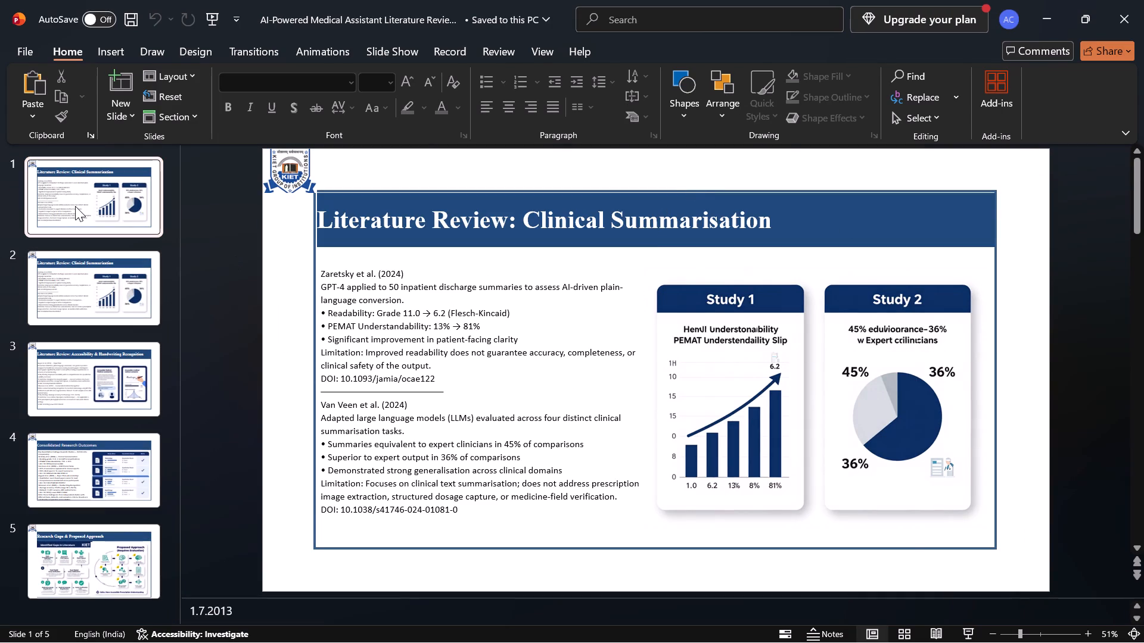
# Copy slide 1, Literature Review: Clinical Summarisation, into the MP-25-CS-061 deck directly after the blank slide 5.
pyautogui.click(75, 206)
pyautogui.hotkey('ctrl', 'c')
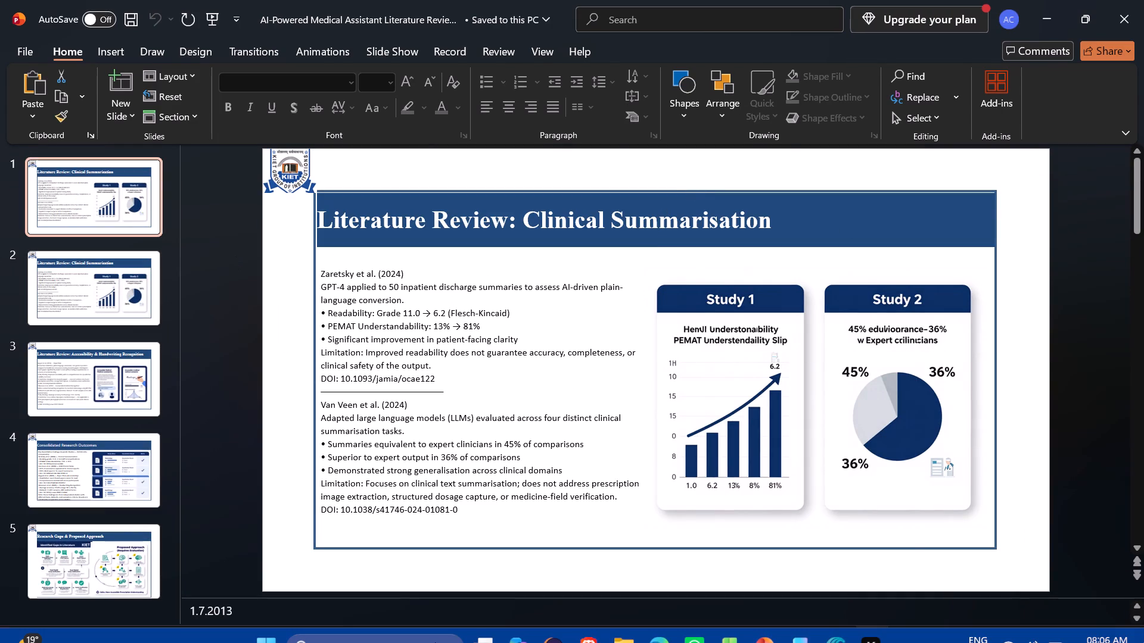
pyautogui.click(702, 538)
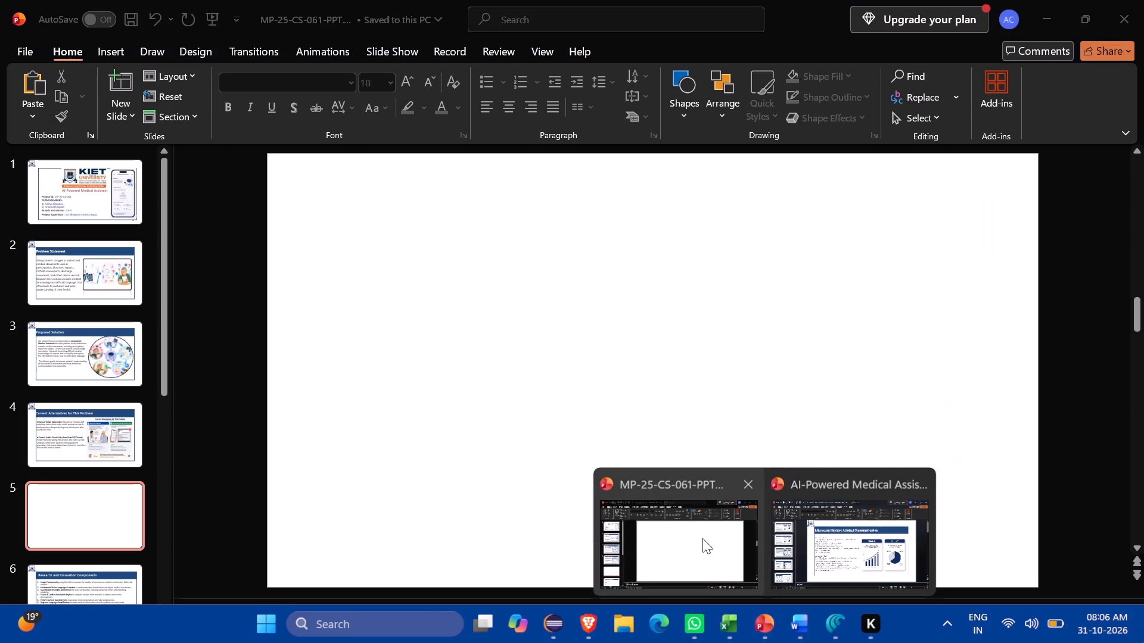
pyautogui.click(550, 483)
pyautogui.hotkey('ctrl', 'v')
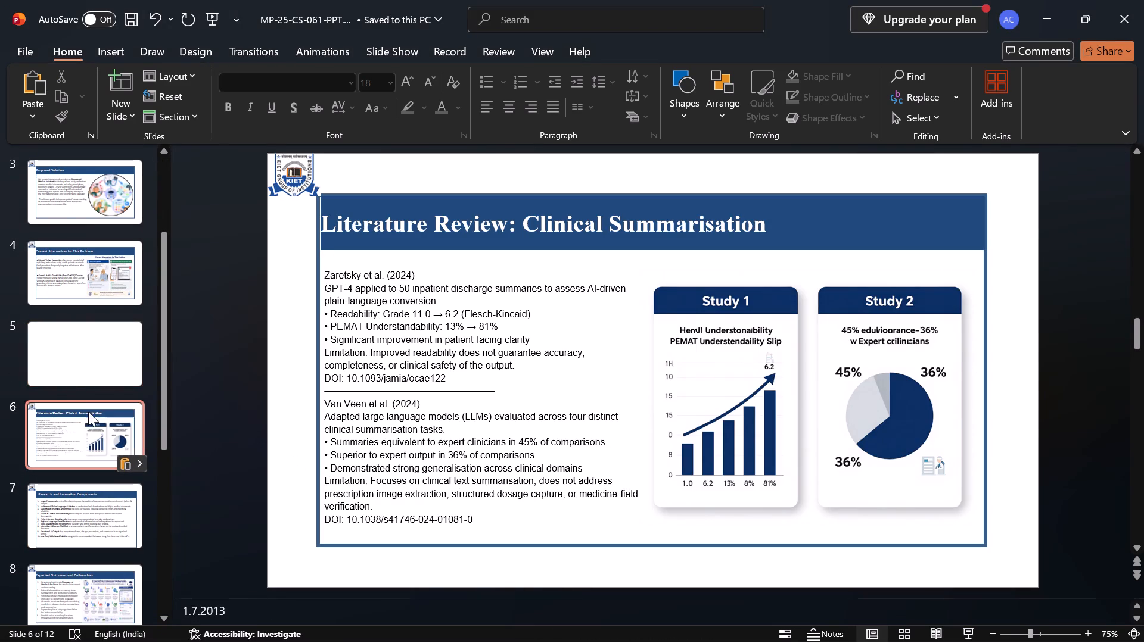
# Delete the blank slide 5 from the MP-25-CS-061 deck.
pyautogui.click(65, 365)
pyautogui.press('Delete')
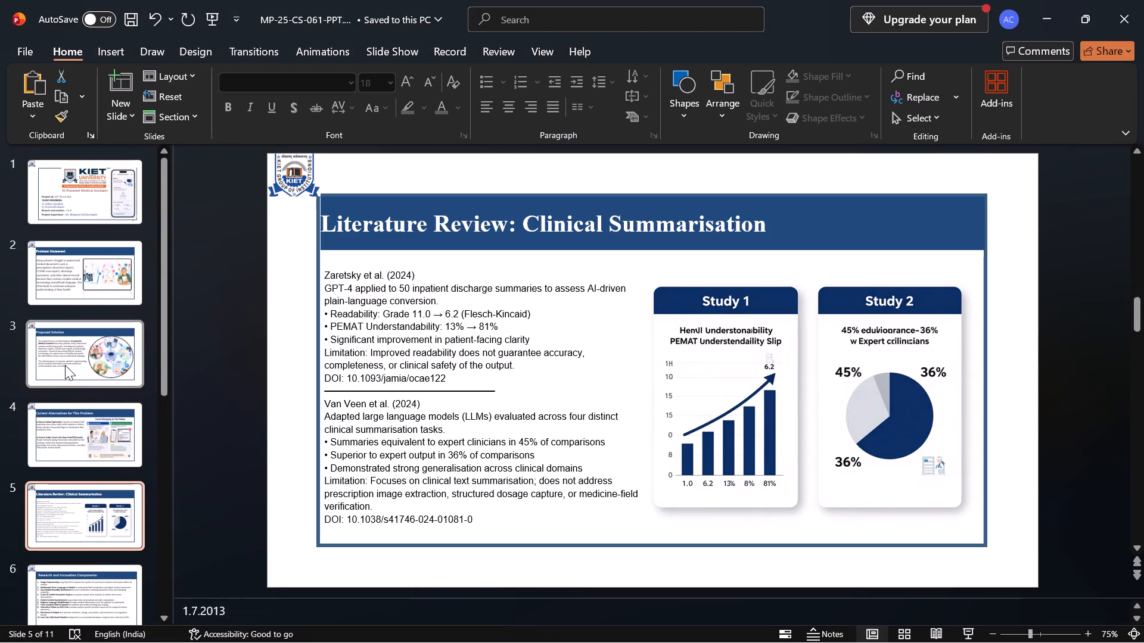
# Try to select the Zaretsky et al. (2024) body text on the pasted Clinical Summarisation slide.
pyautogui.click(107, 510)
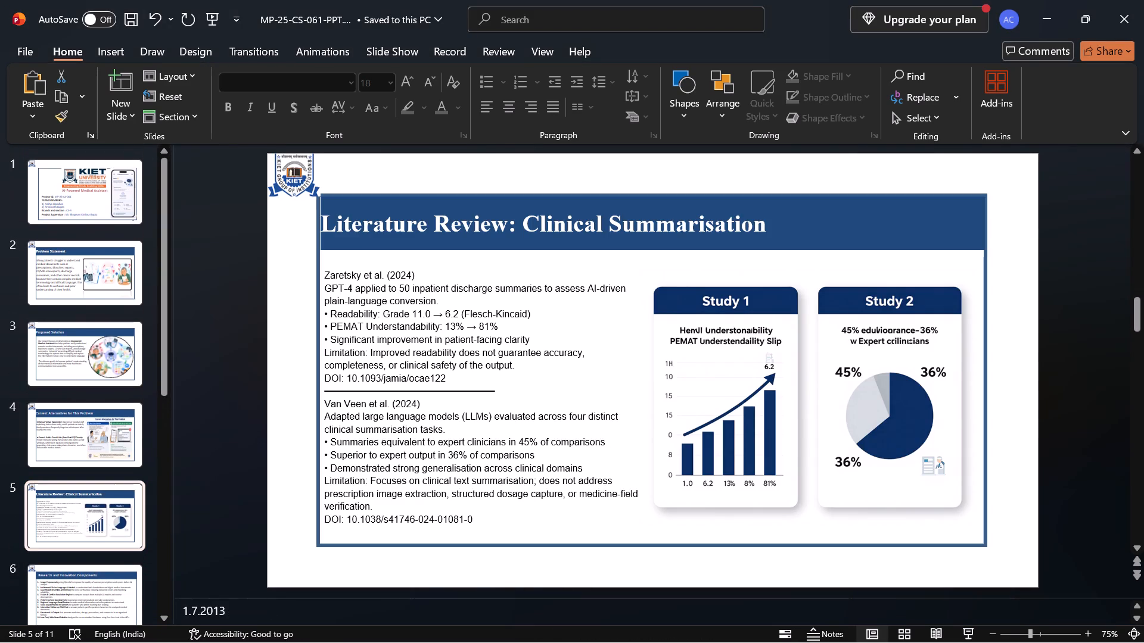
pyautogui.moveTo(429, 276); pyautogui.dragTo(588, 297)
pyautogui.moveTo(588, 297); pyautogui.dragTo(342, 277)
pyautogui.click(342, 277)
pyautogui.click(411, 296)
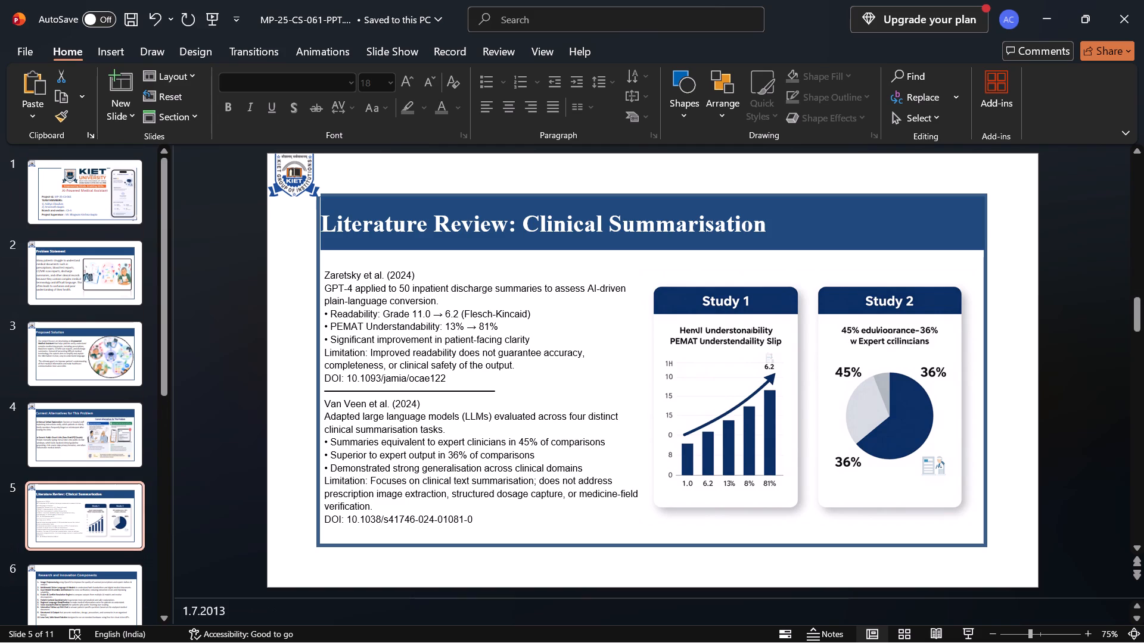